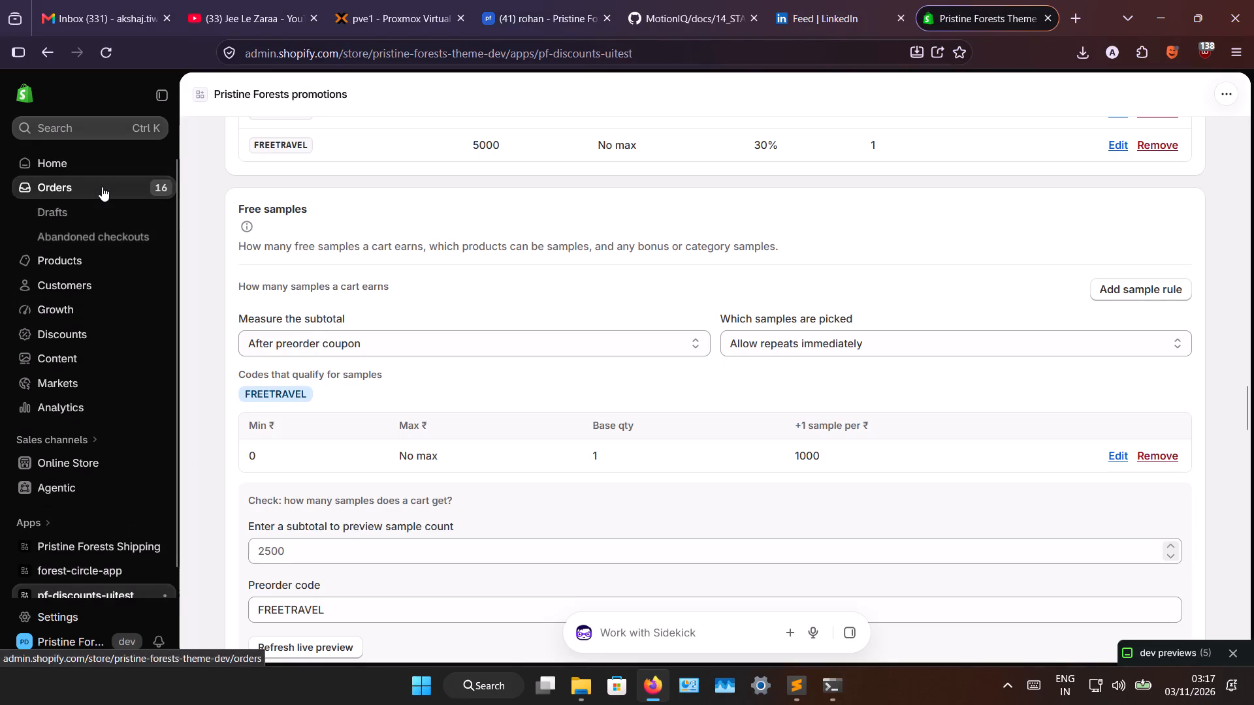
pyautogui.click(76, 634)
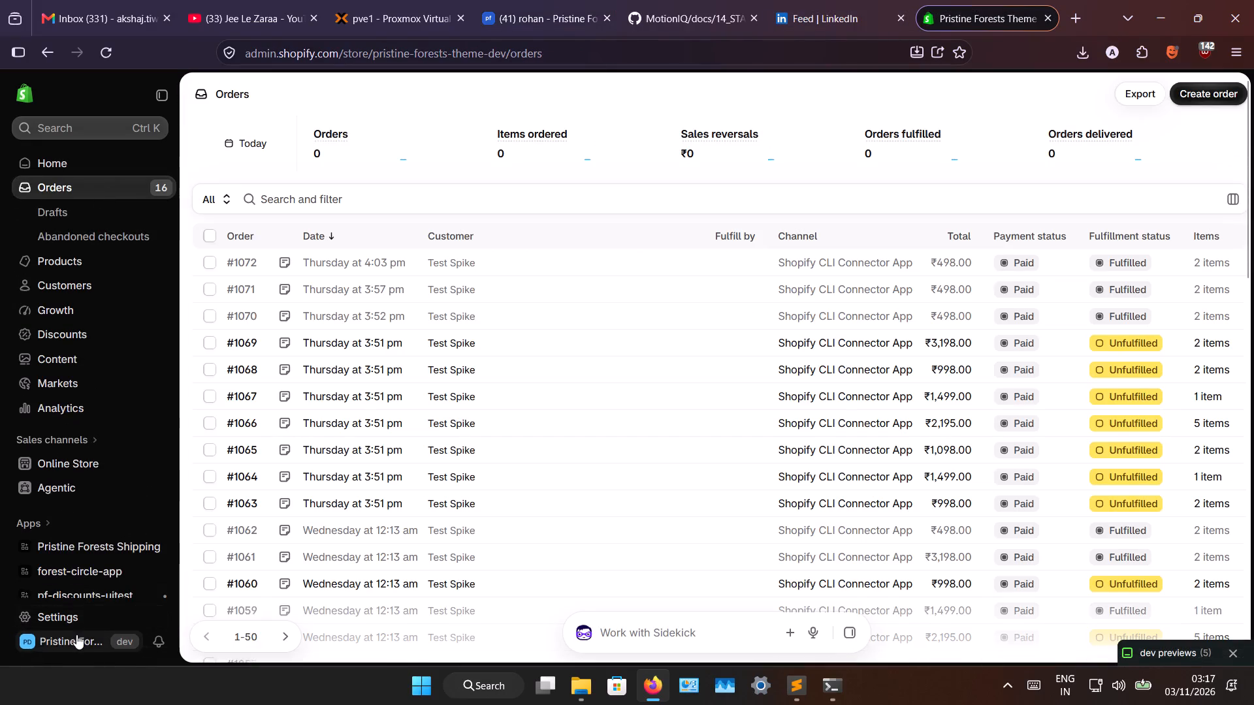
pyautogui.click(97, 484)
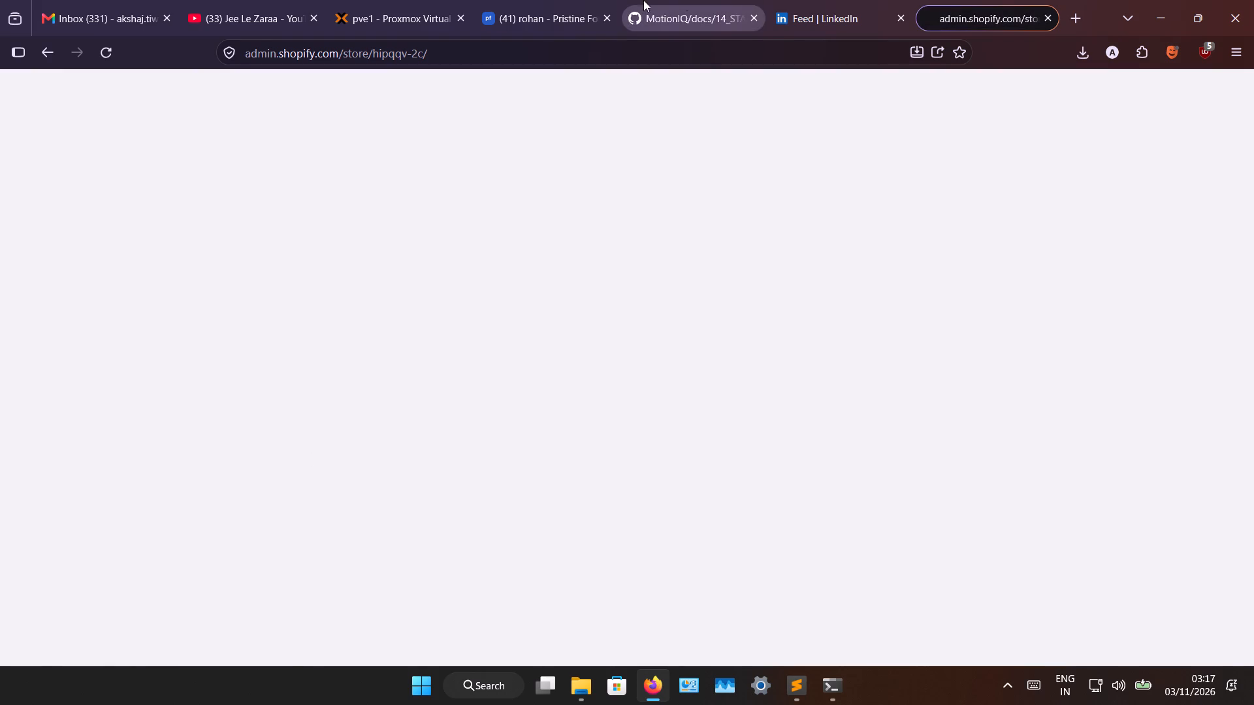
pyautogui.click(575, 0)
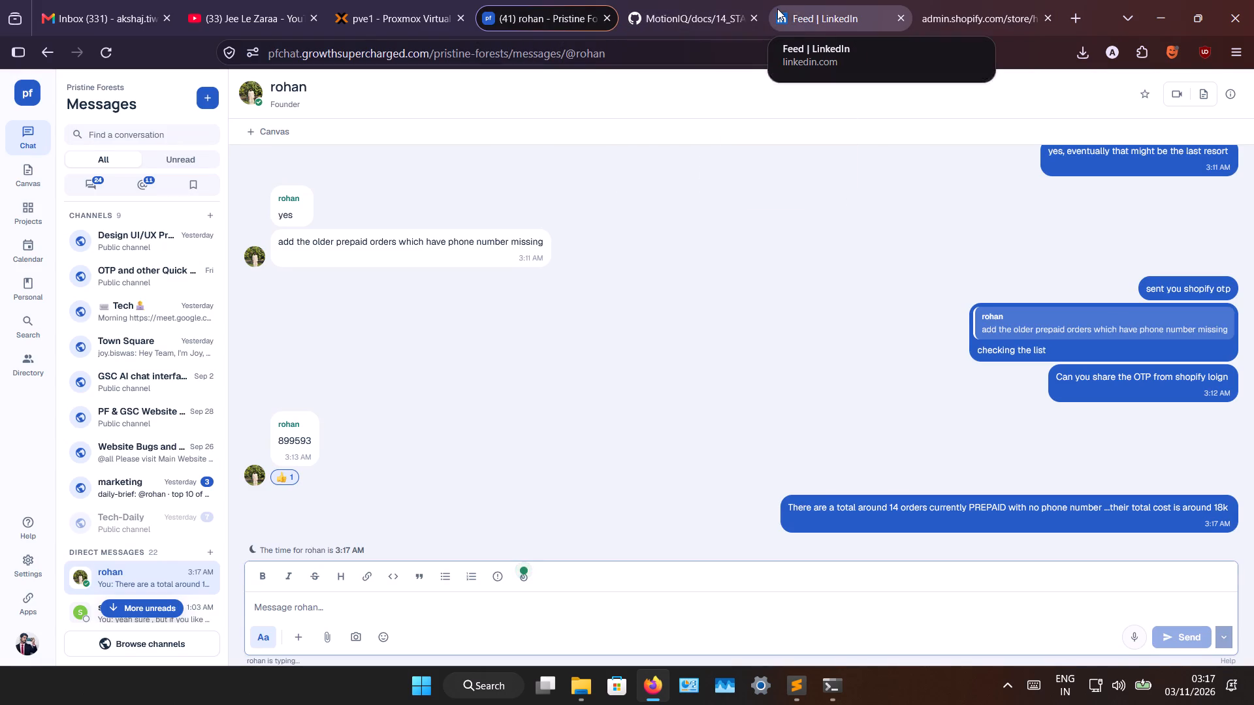
pyautogui.click(961, 1)
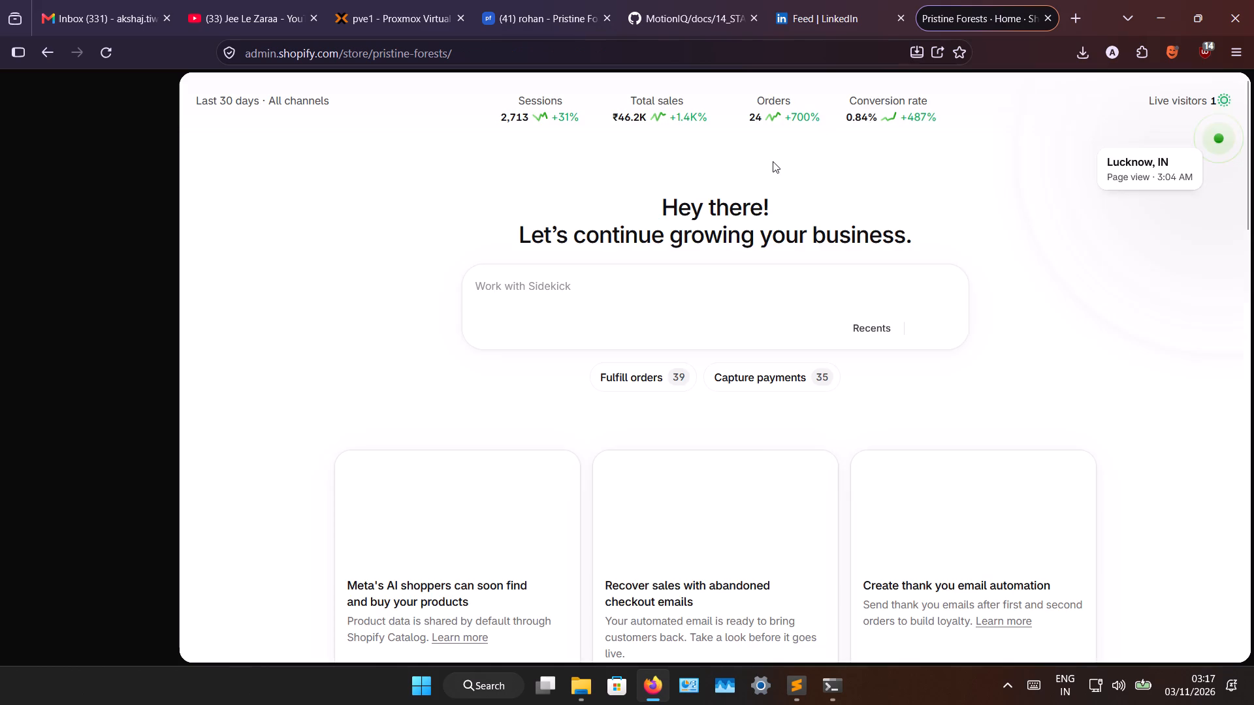
pyautogui.click(553, 16)
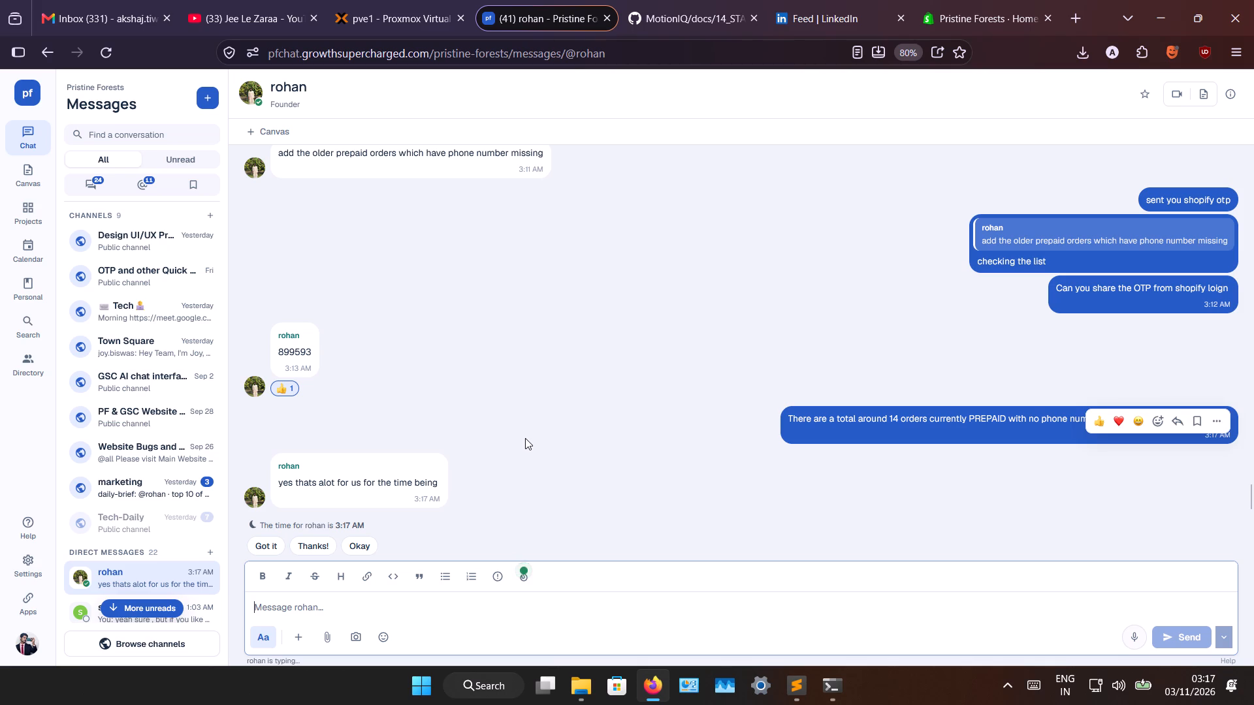
pyautogui.click(954, 0)
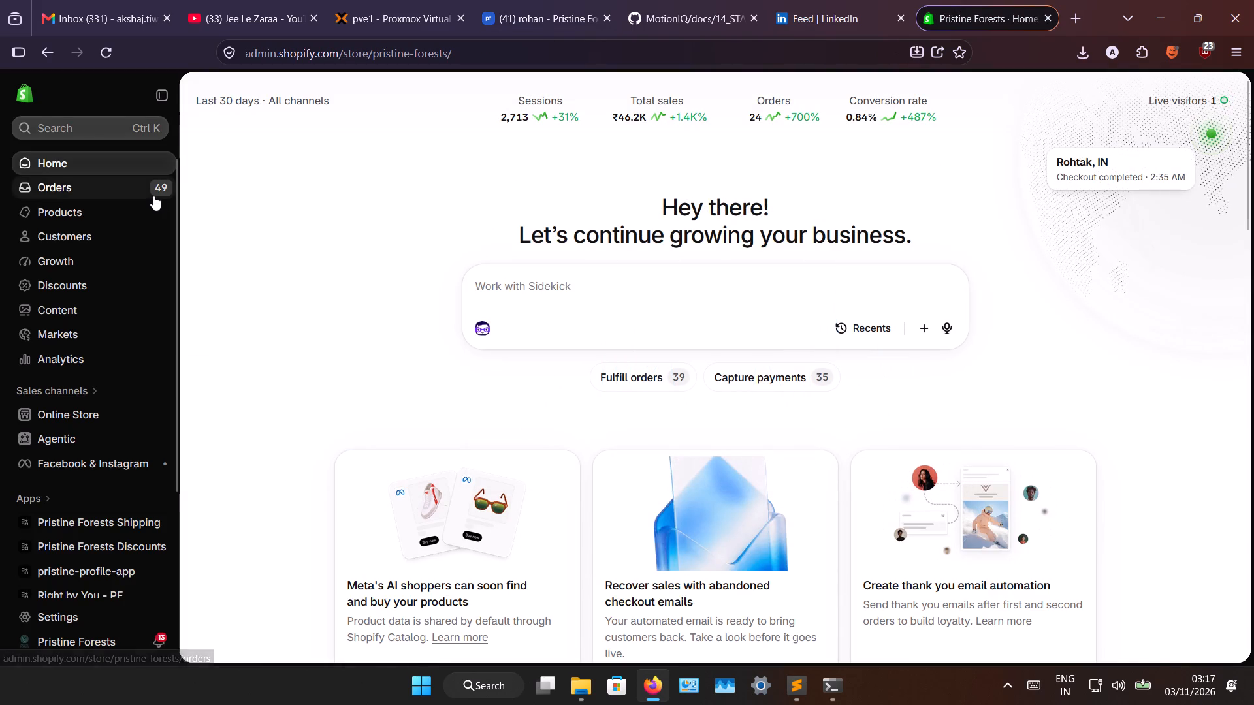
pyautogui.click(123, 193)
# Back in the chat, reply "agreed" to rohan's message "yes thats alot for us for the time being".
pyautogui.click(565, 23)
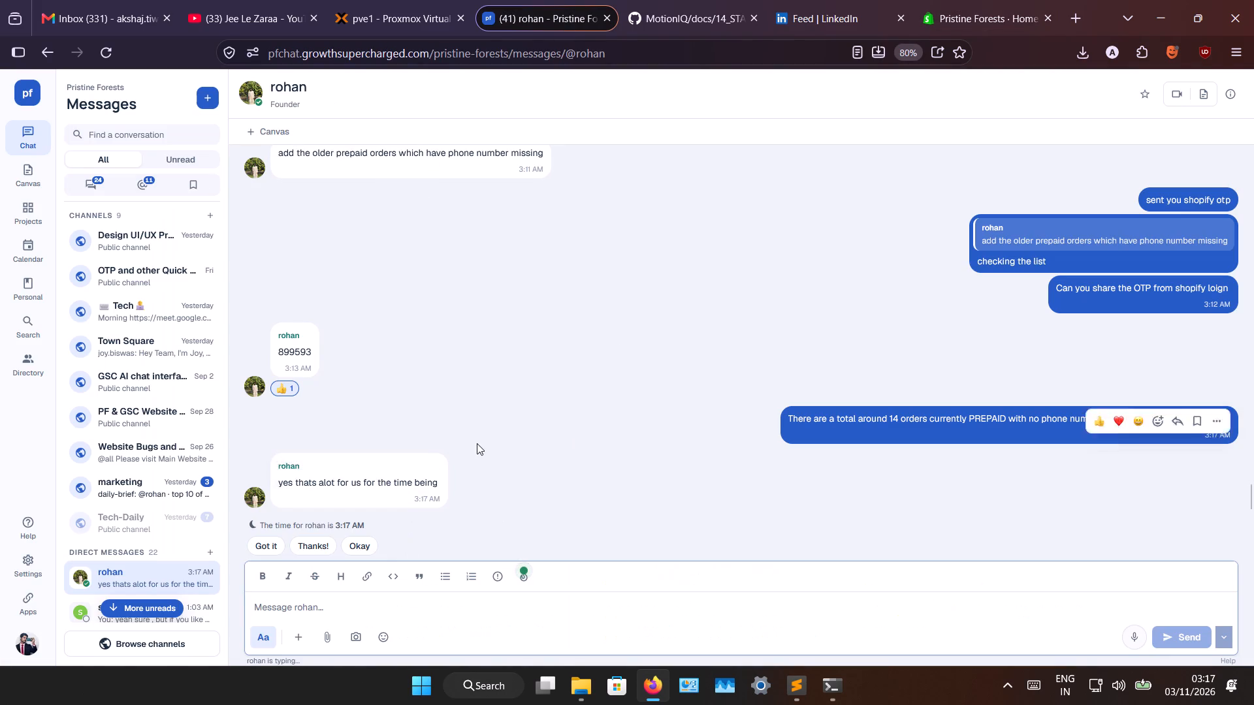
pyautogui.click(374, 469)
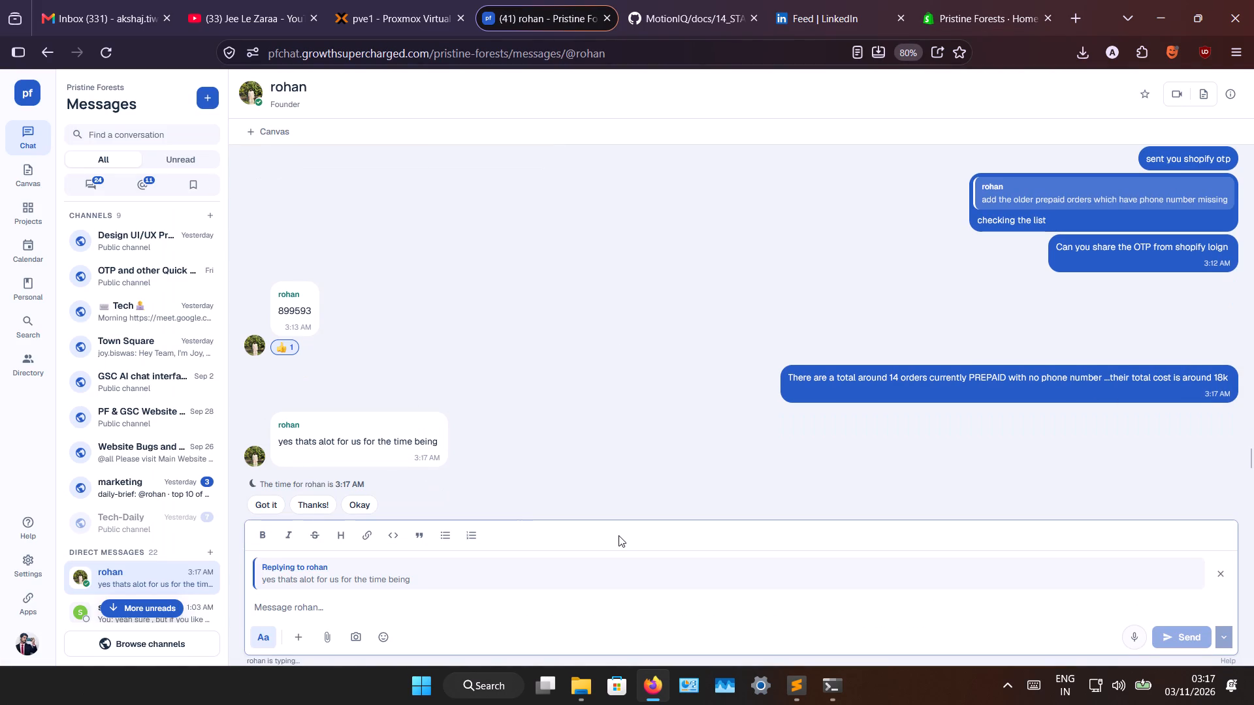
pyautogui.write('agreed')
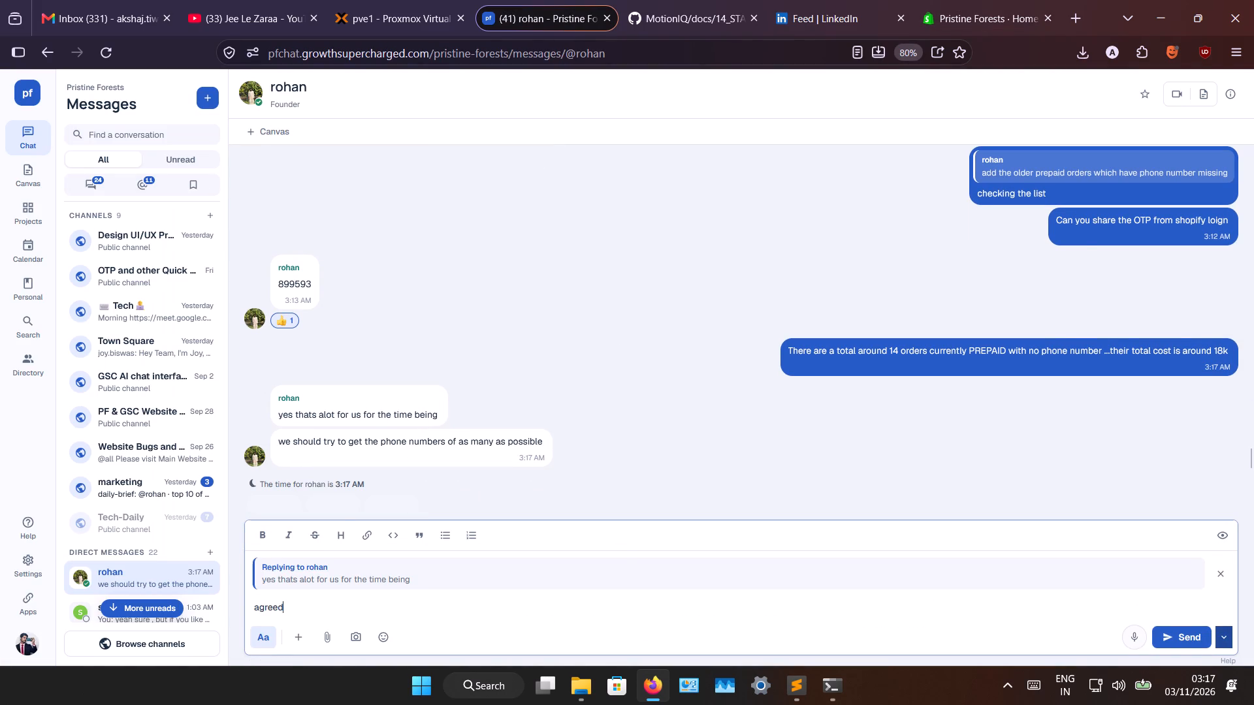
pyautogui.press('Return')
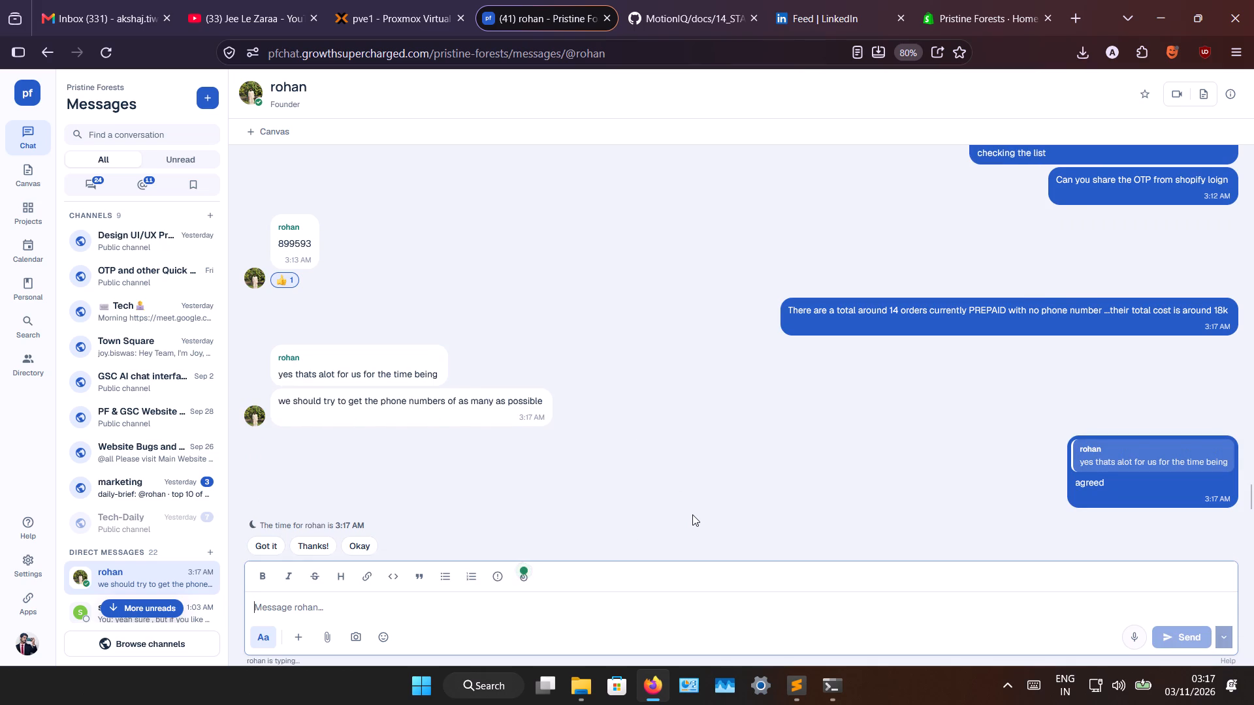
# In a new tab, write a search query asking how to ship Shopify orders missing phone numbers when customers ignore emails requesting them.
pyautogui.click(961, 22)
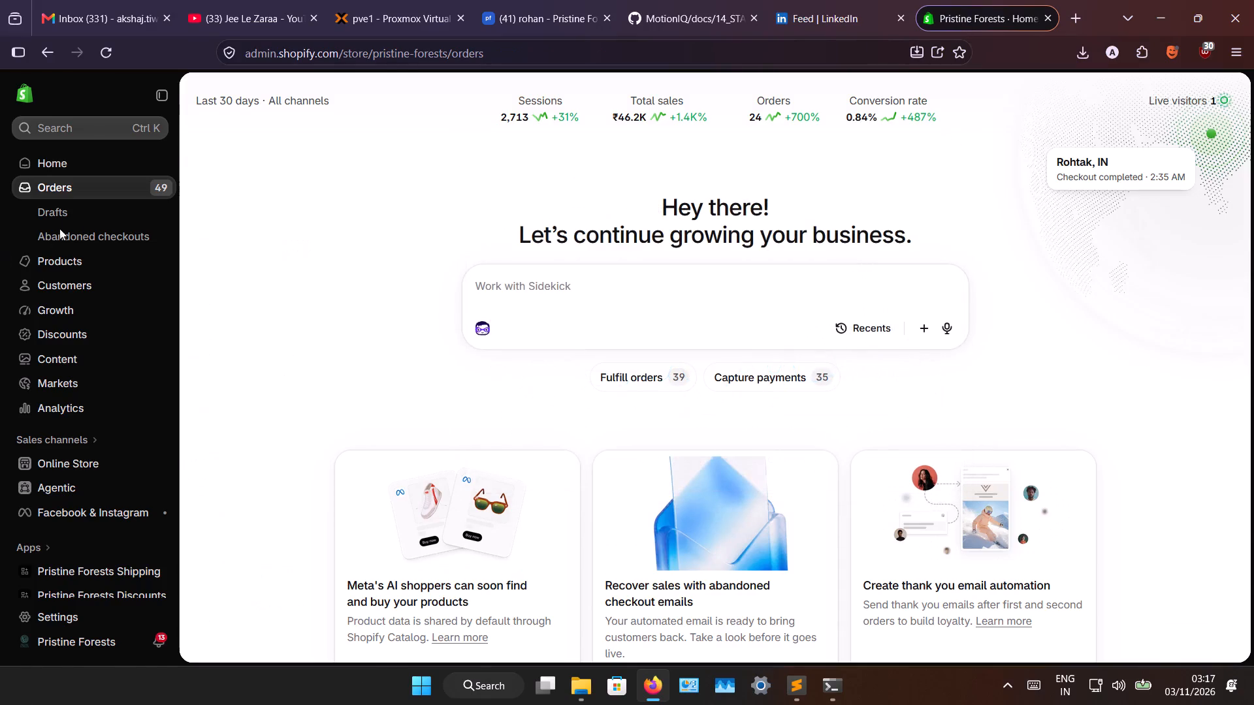
pyautogui.hotkey('ctrl', 't')
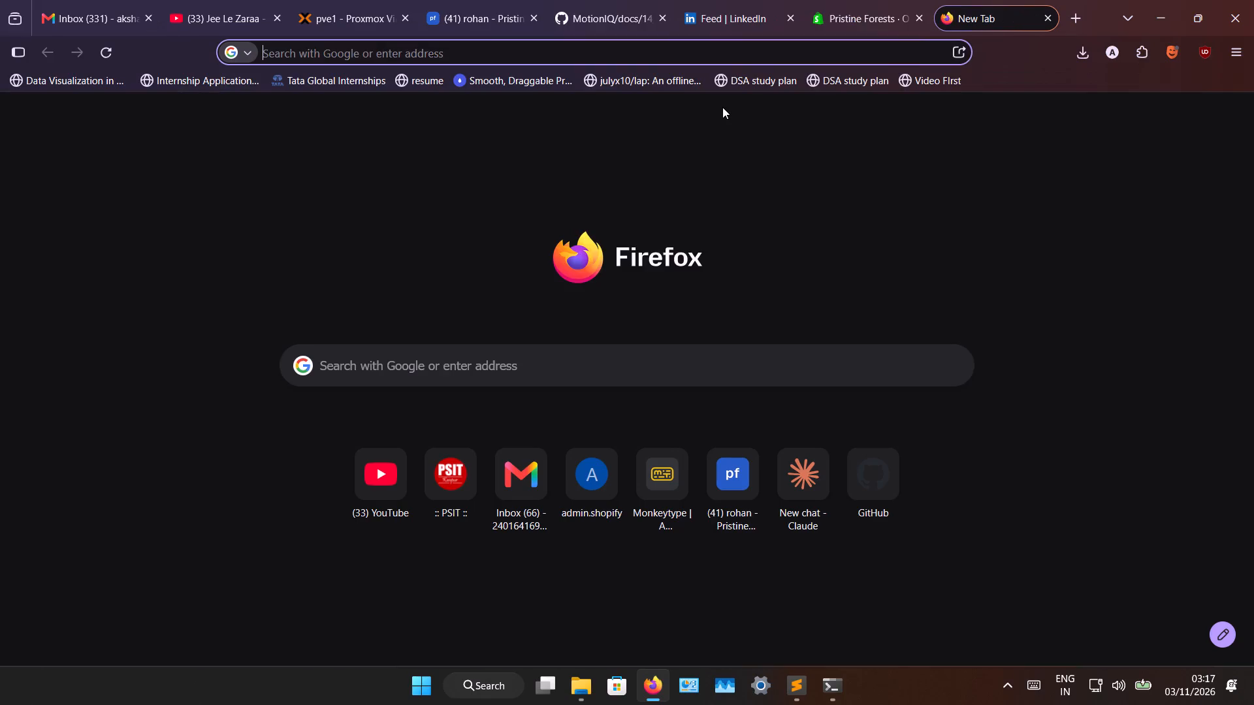
pyautogui.write('in my shopify store')
pyautogui.press('space')
pyautogui.write('we made some mistakes and now we have order')
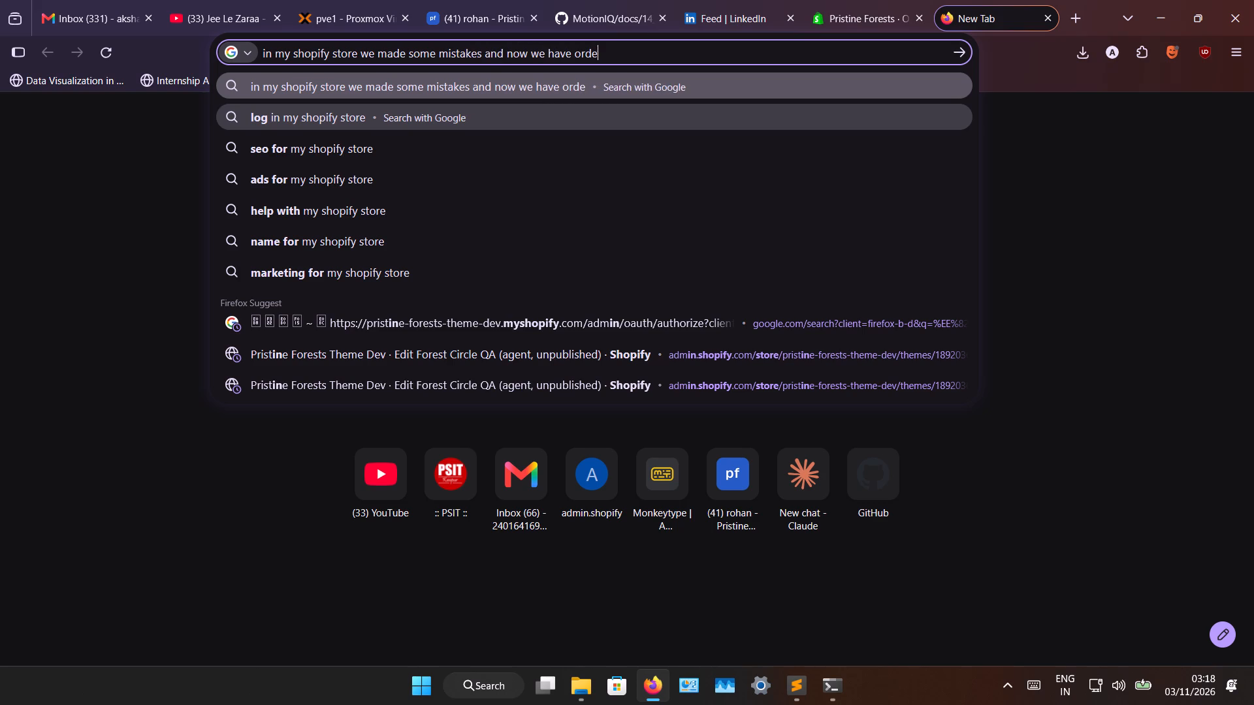
pyautogui.write('s with no phone numbers since we had optional')
pyautogui.press('space')
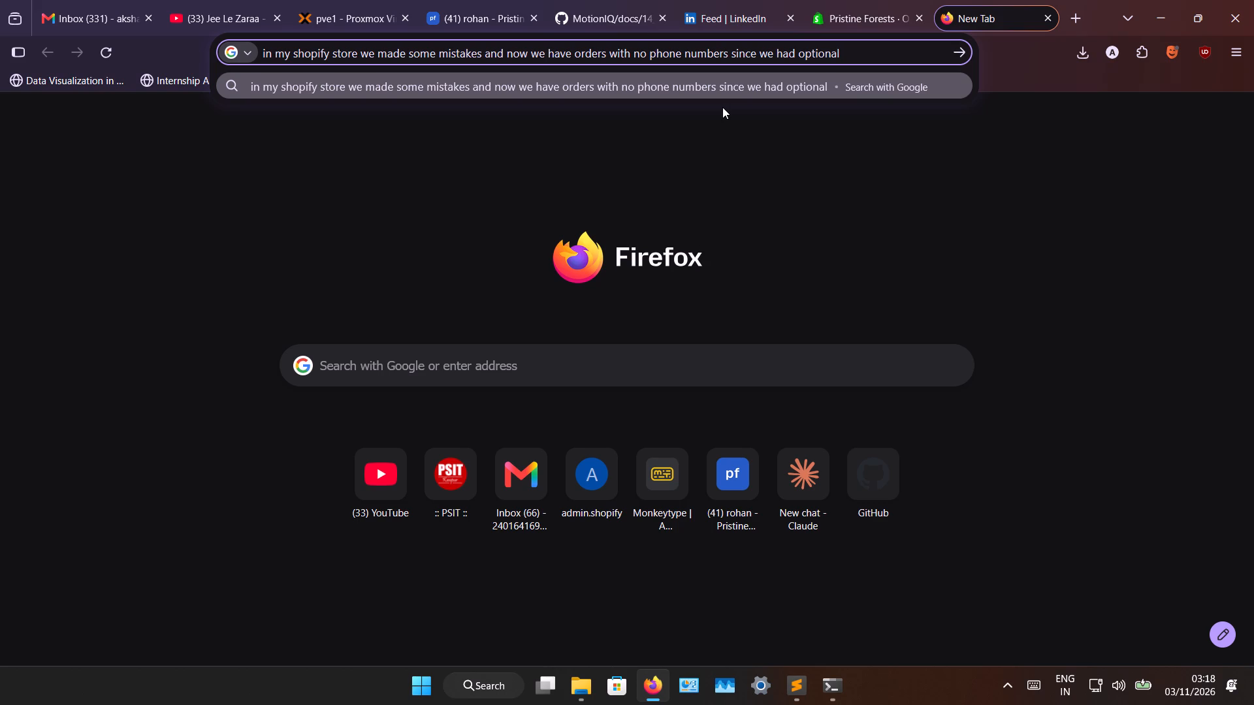
pyautogui.write('at checkout')
pyautogui.press('space')
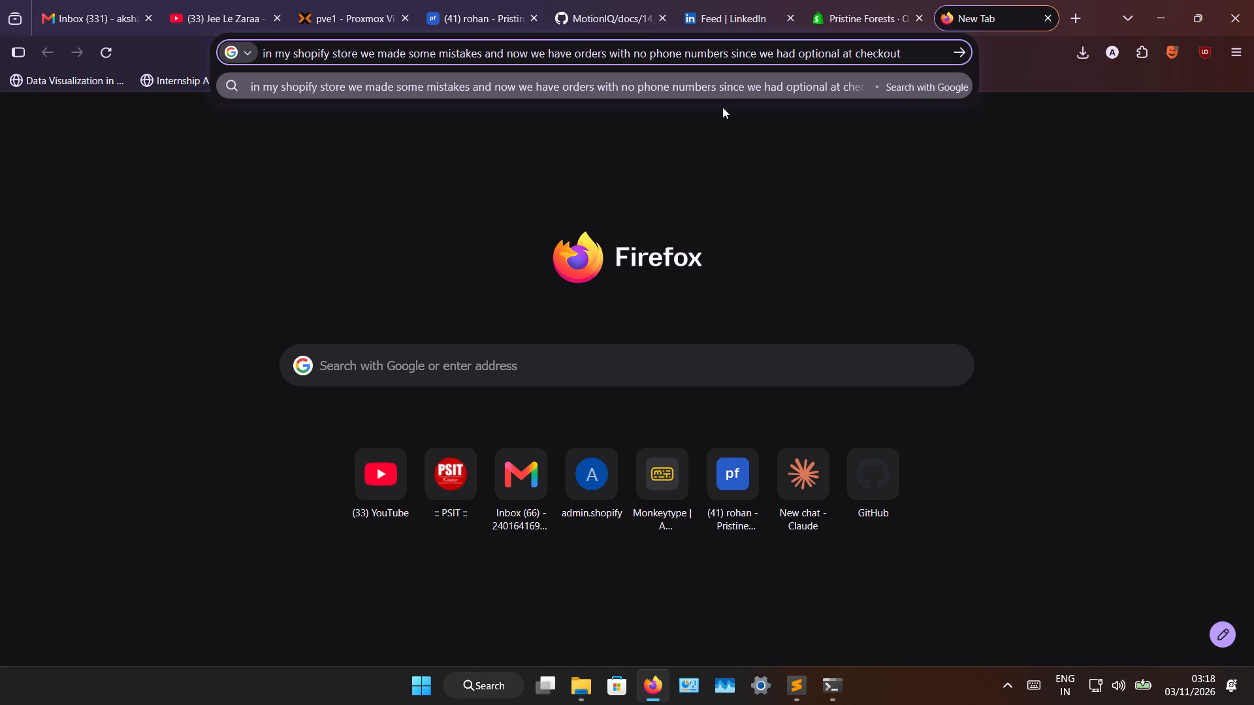
pyautogui.write('...we have been sendin g')
pyautogui.press('space')
pyautogui.press('BackSpace')
pyautogui.press('BackSpace')
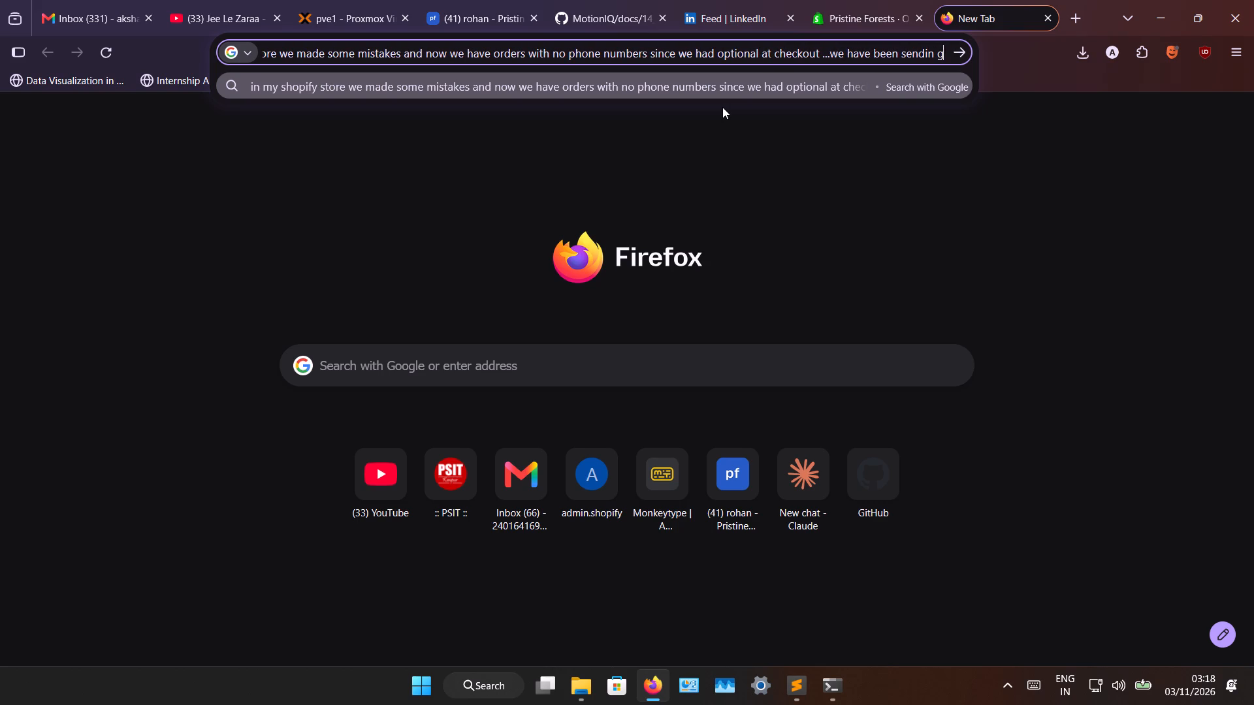
pyautogui.press('BackSpace')
pyautogui.write('g them emails to add their phone numbersb ut none respons')
pyautogui.press('BackSpace')
pyautogui.write('ding ..how can we ship or solve this or')
pyautogui.press('BackSpace')
pyautogui.press('BackSpace')
pyautogui.write('rpbleme with')
pyautogui.press('space')
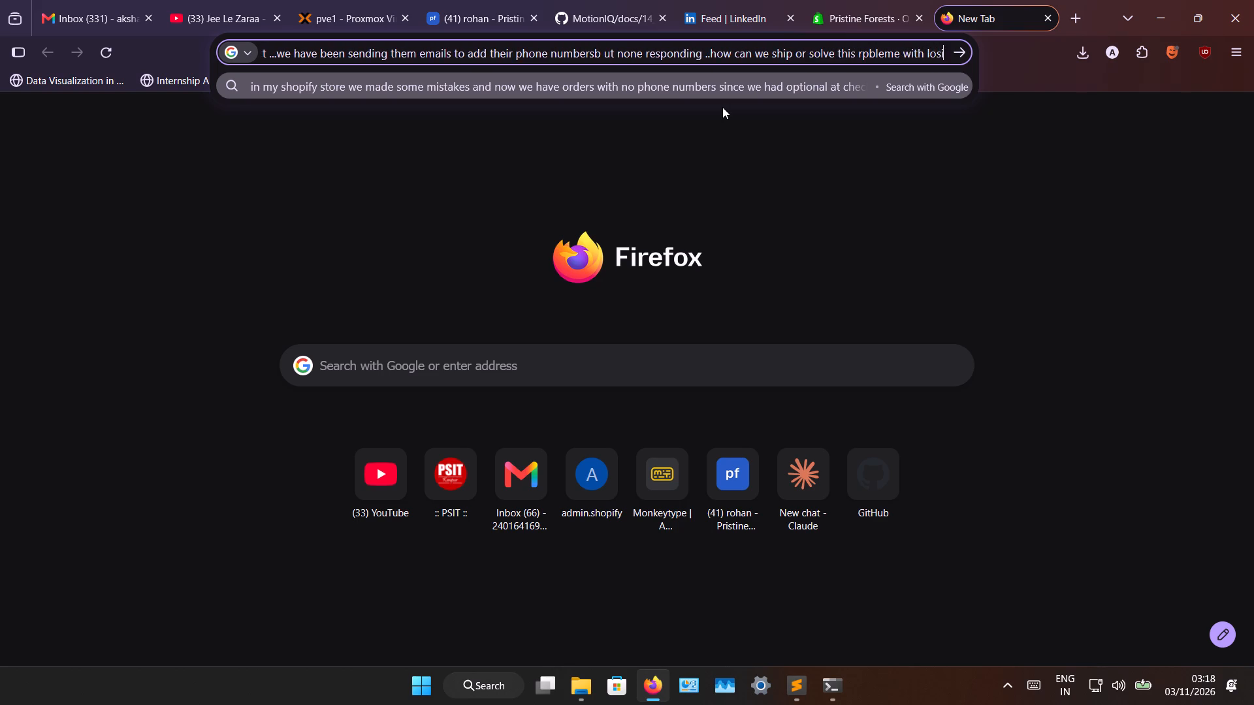
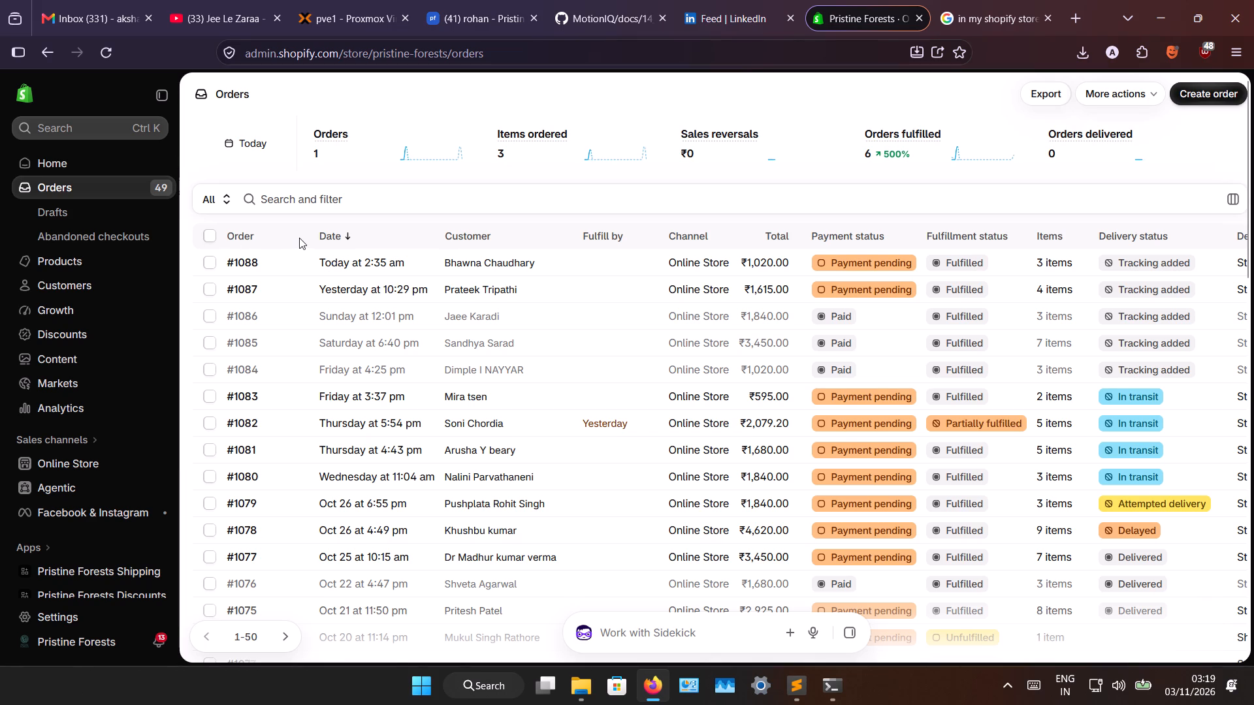
pyautogui.scroll(-2, 300, 237)
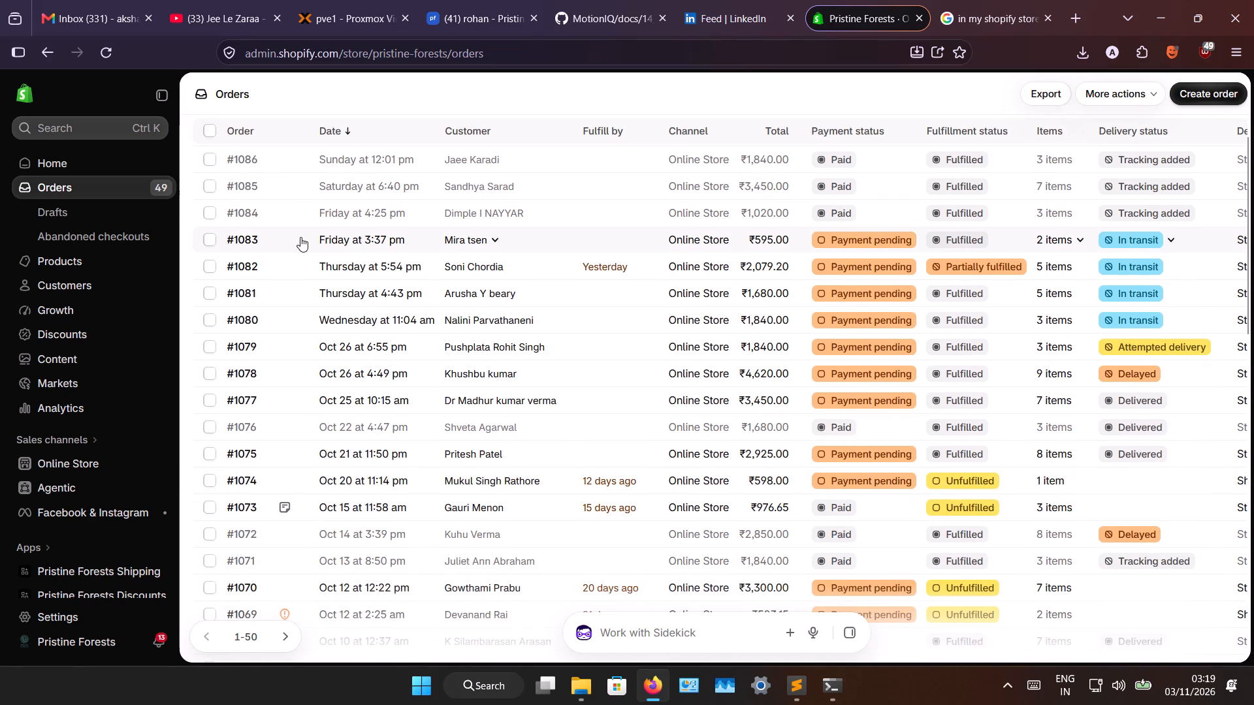
pyautogui.scroll(-5, 300, 237)
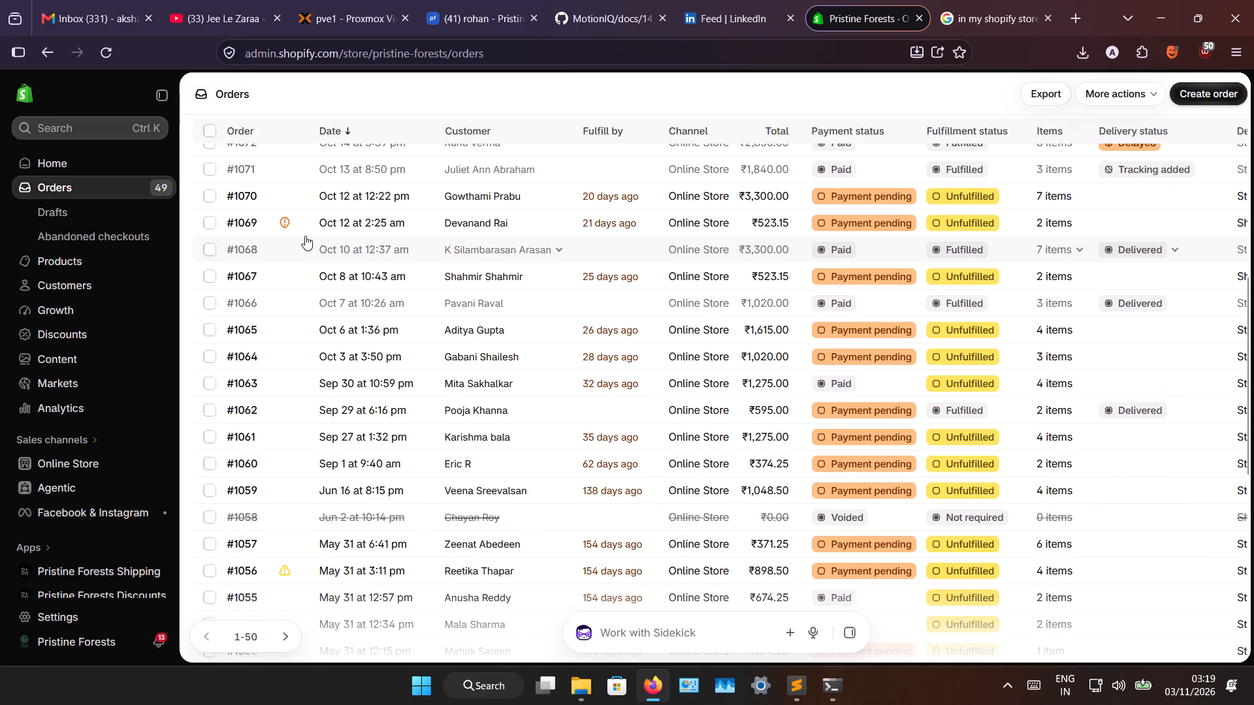
pyautogui.scroll(-3, 305, 236)
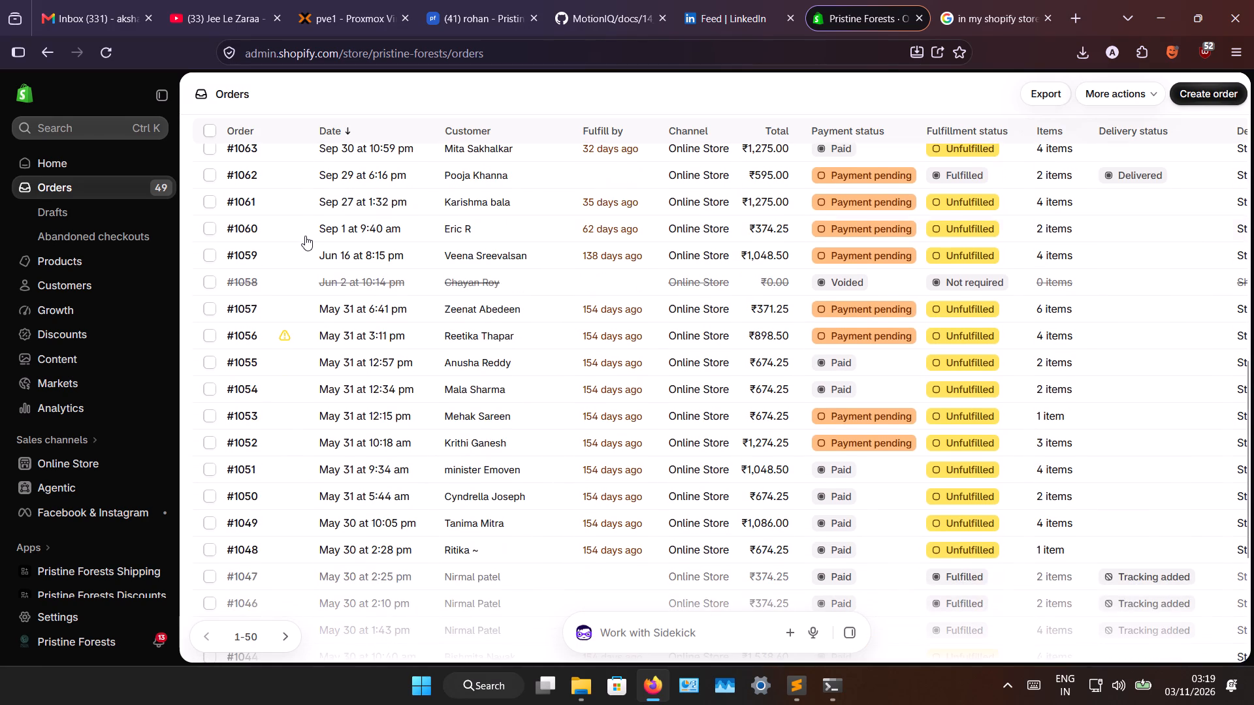
pyautogui.click(405, 305)
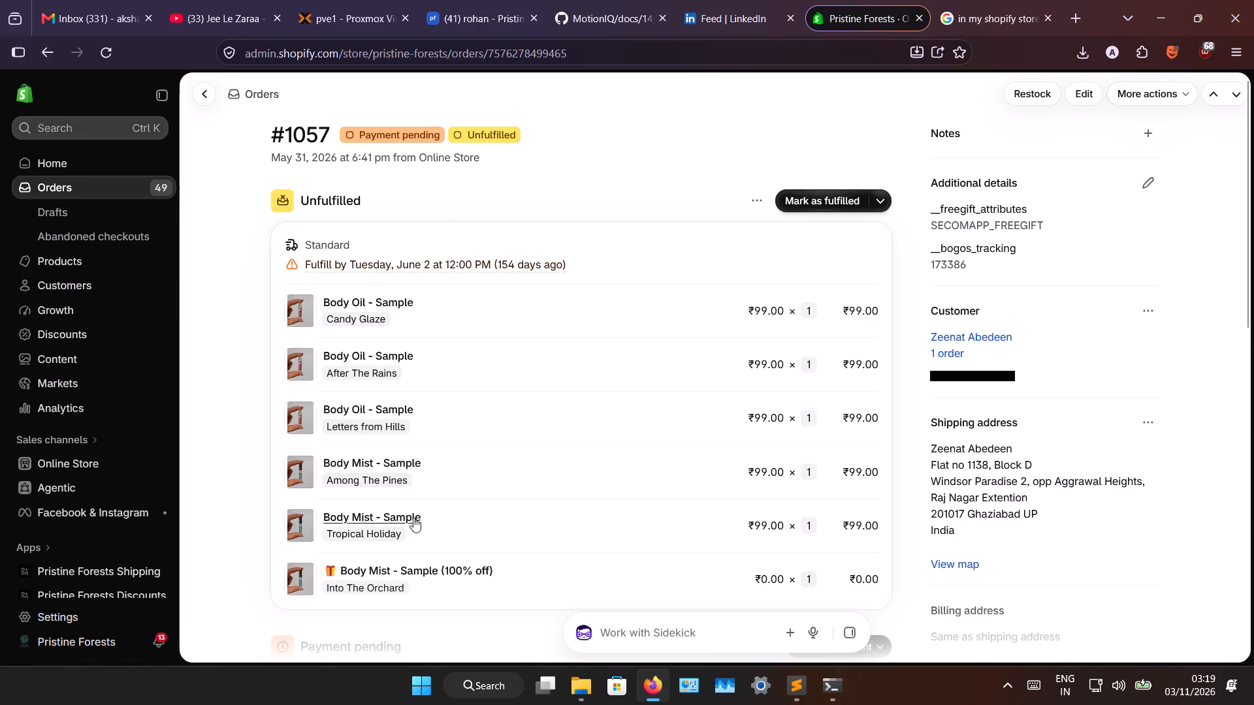
pyautogui.scroll(-2, 408, 332)
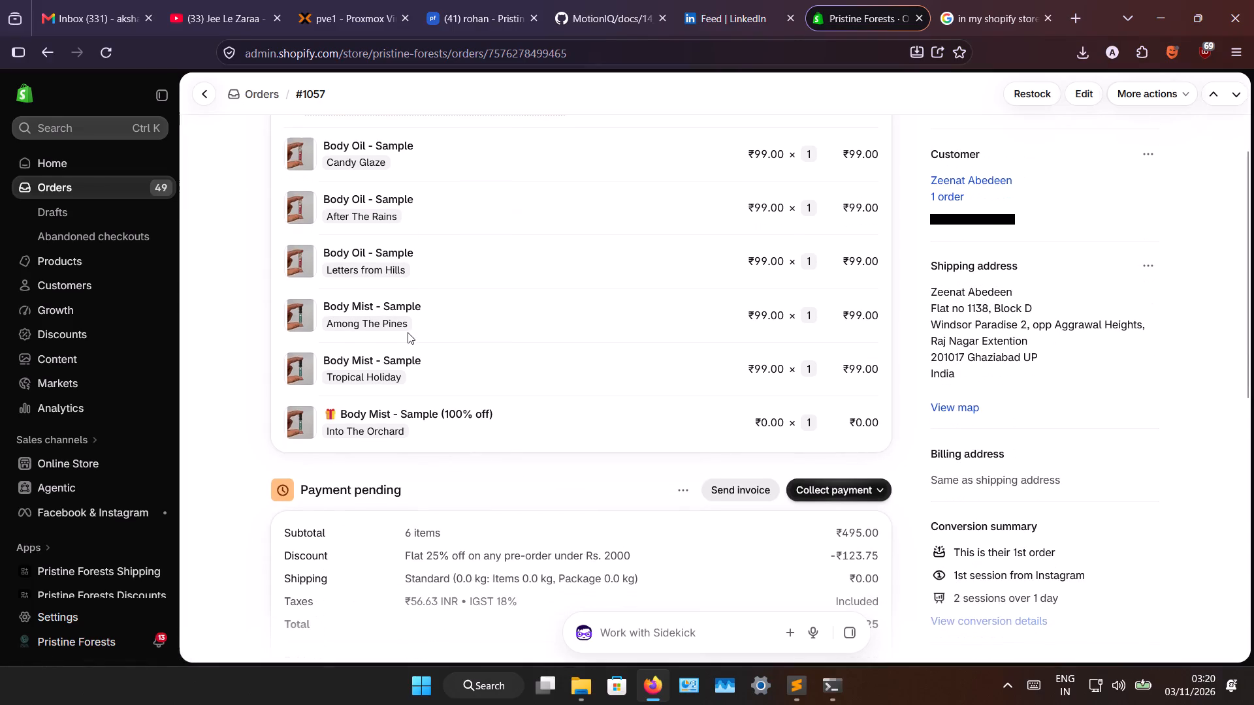
pyautogui.scroll(-1, 408, 332)
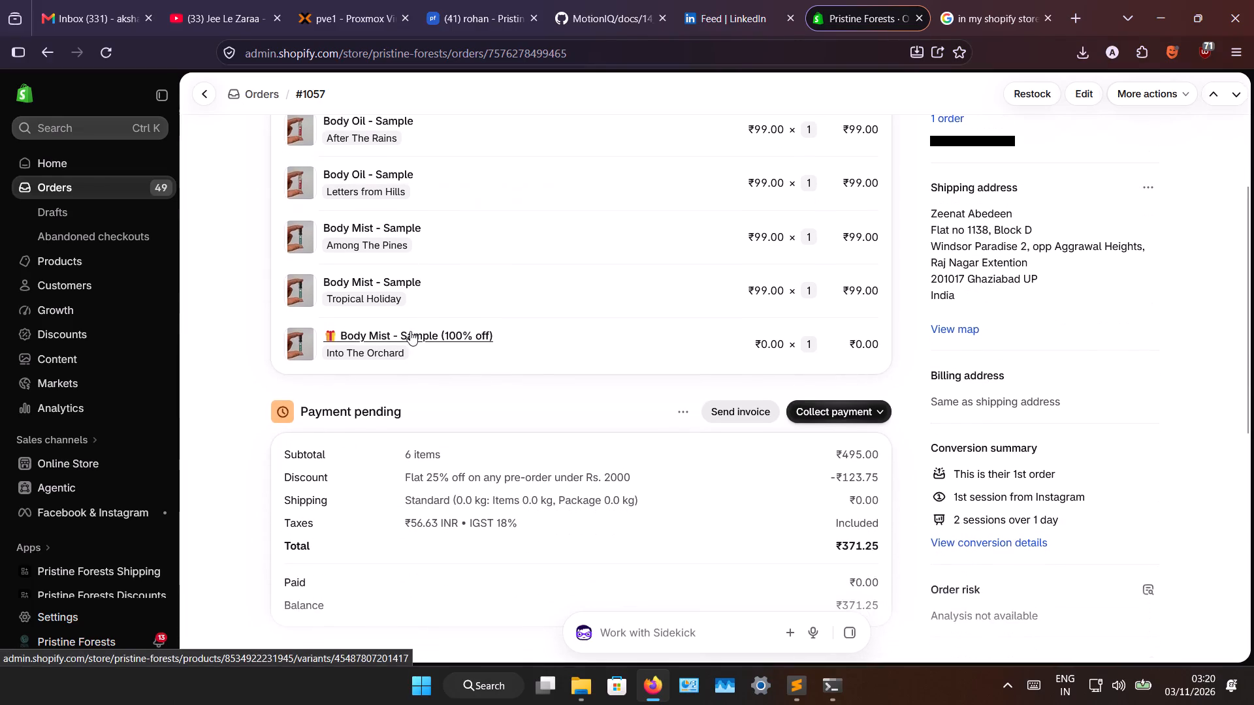
pyautogui.scroll(1, 506, 365)
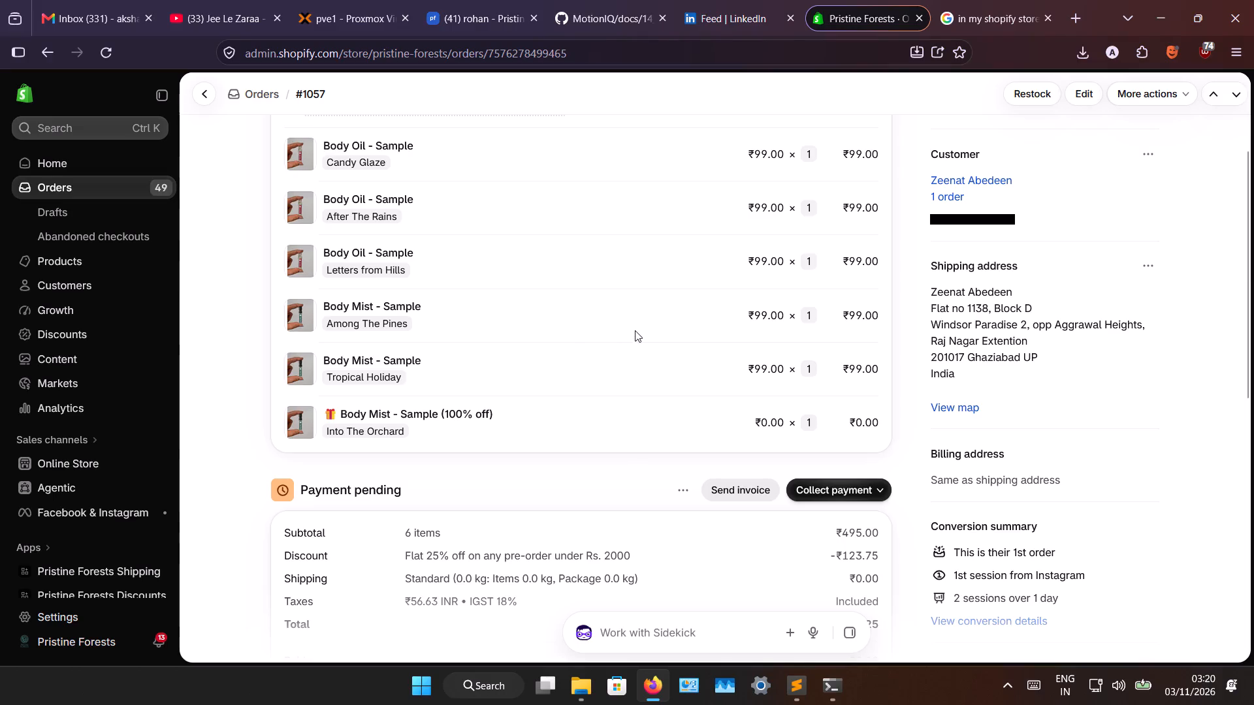
pyautogui.scroll(2, 642, 330)
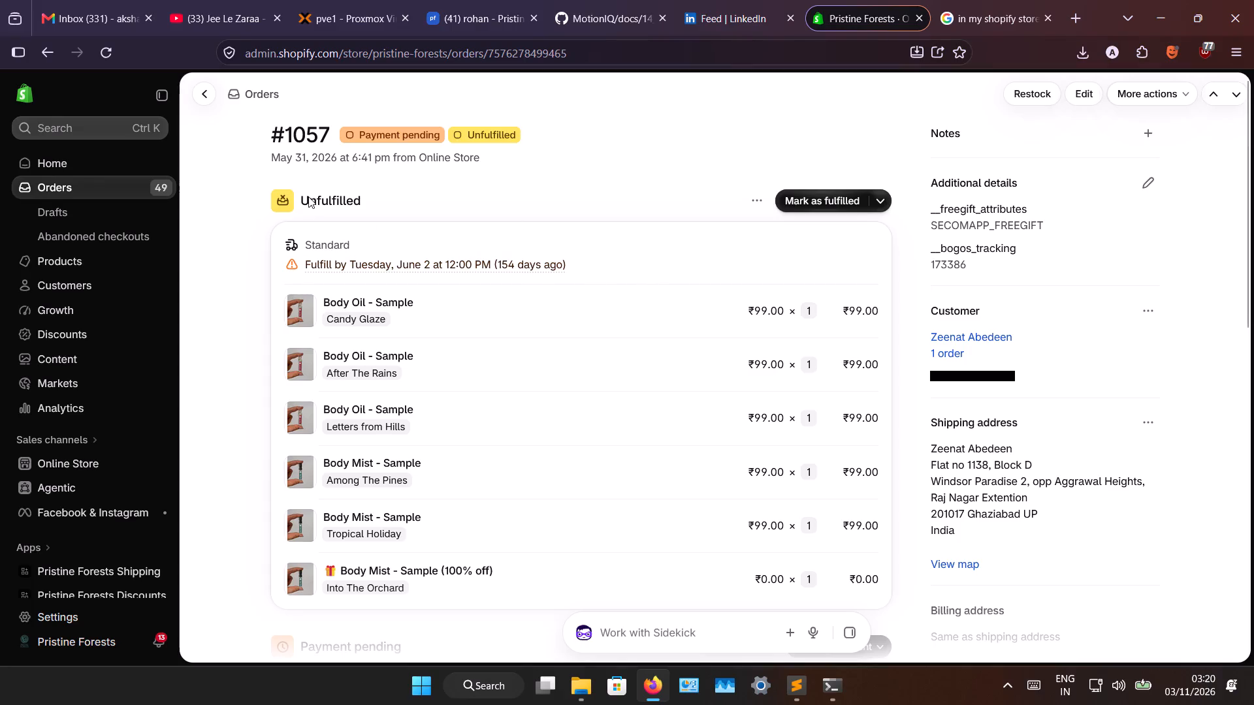
pyautogui.click(199, 96)
pyautogui.scroll(-3, 546, 412)
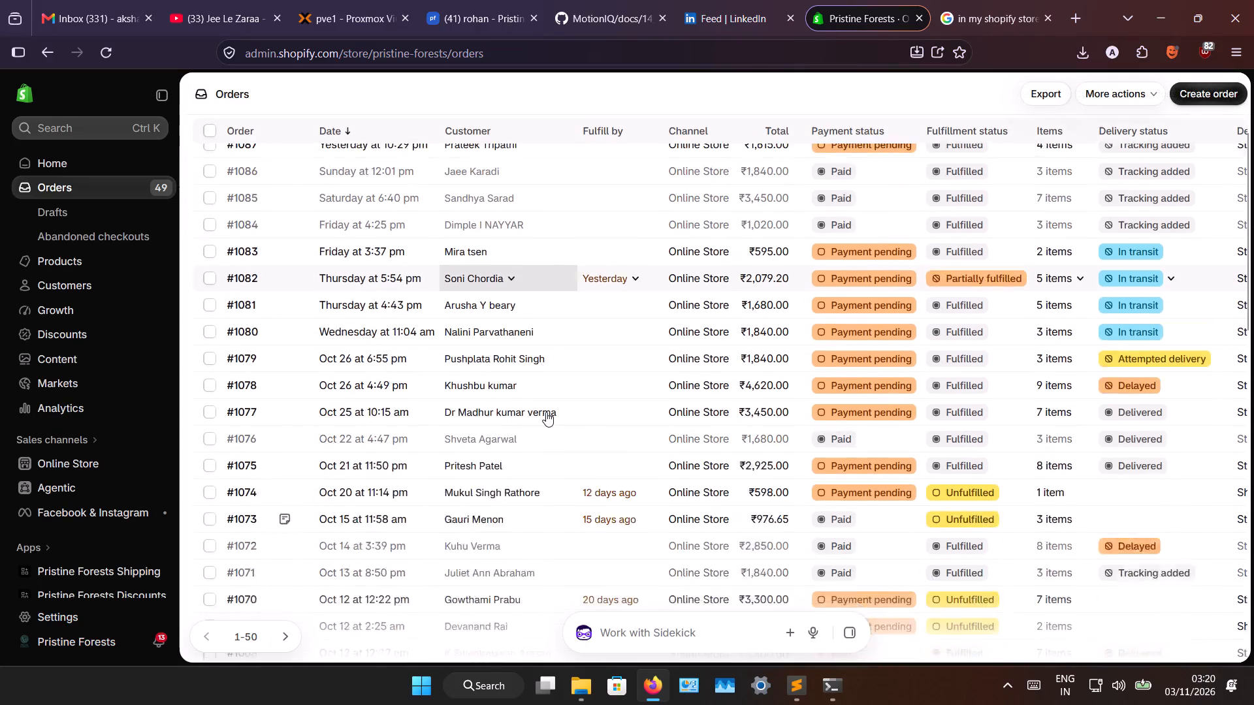
pyautogui.scroll(-1, 549, 411)
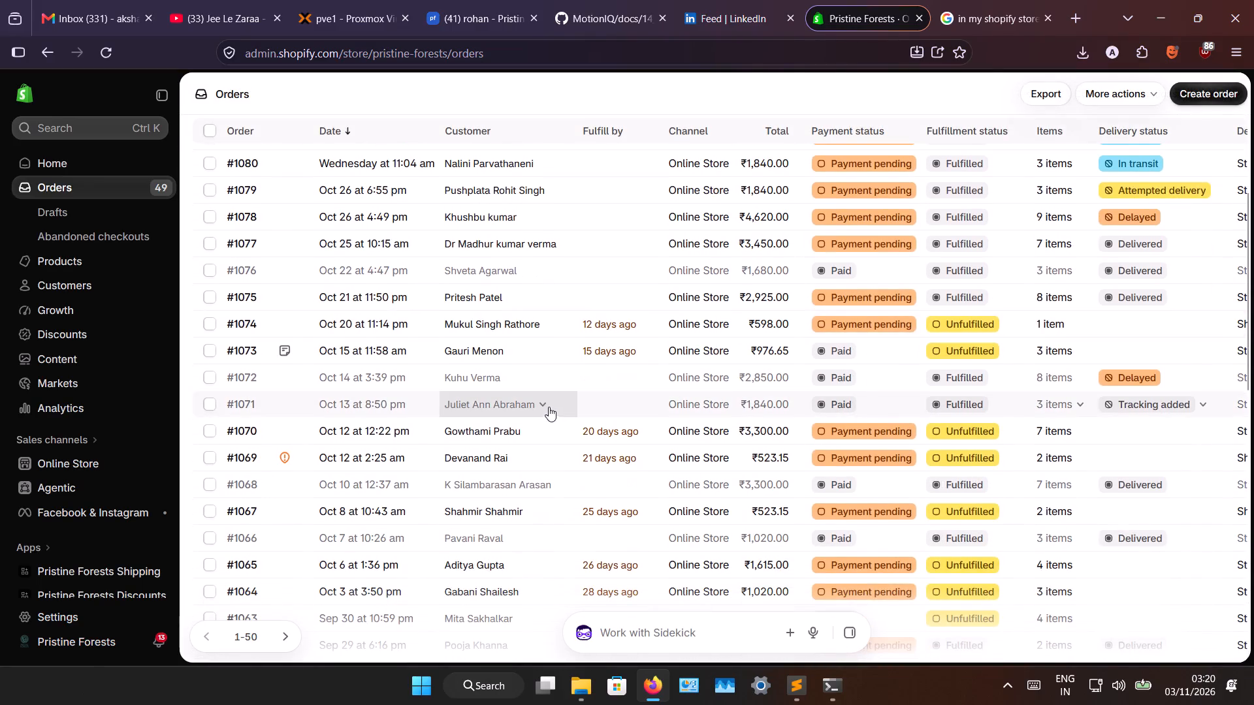
pyautogui.scroll(-1, 334, 478)
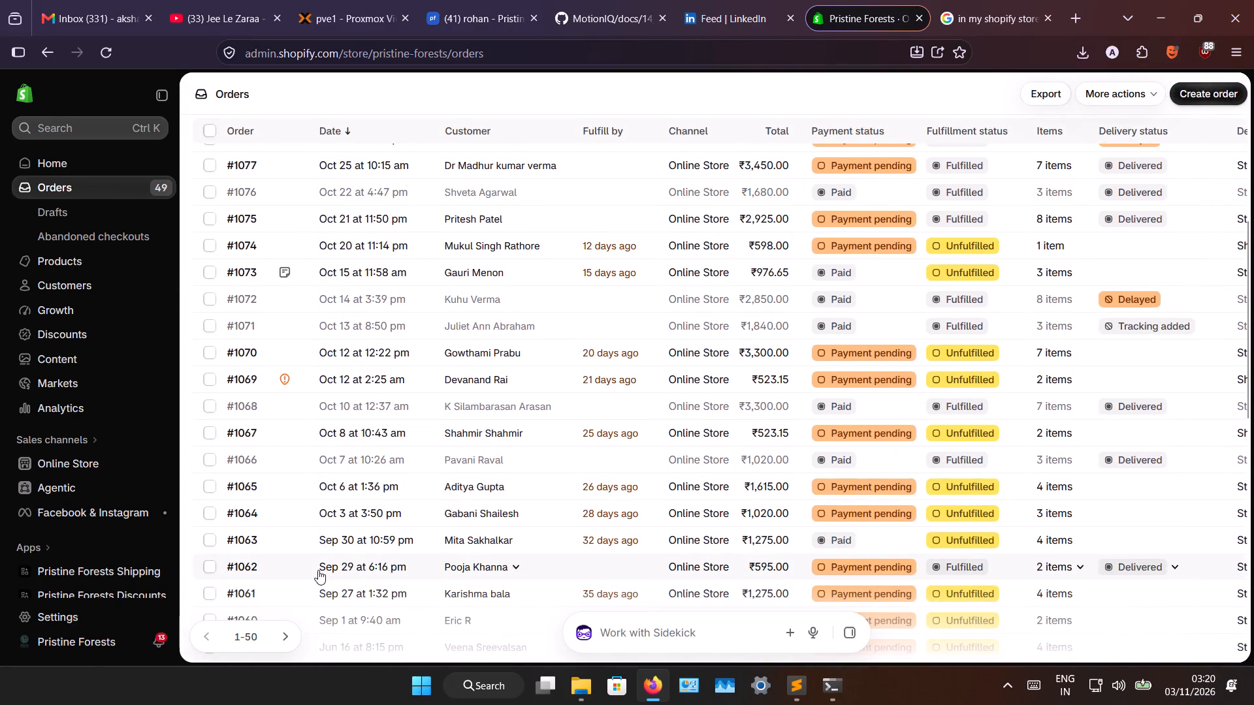
pyautogui.click(319, 570)
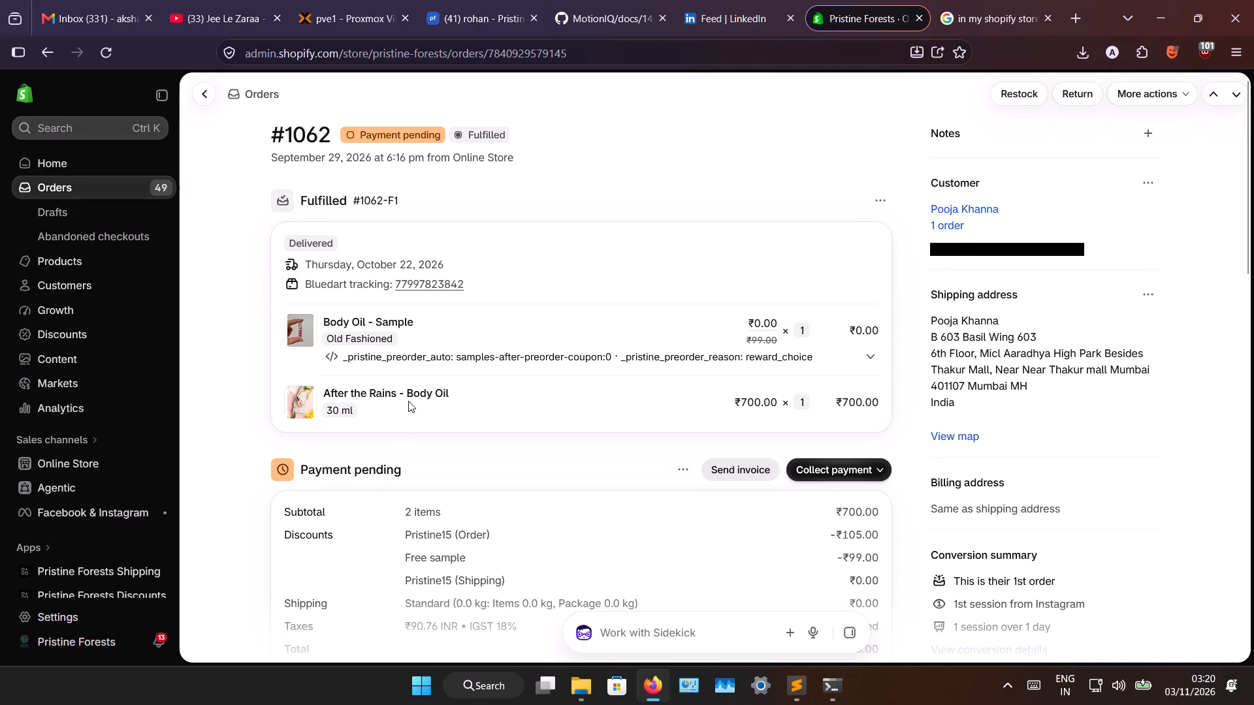
pyautogui.click(201, 98)
pyautogui.scroll(-7, 597, 377)
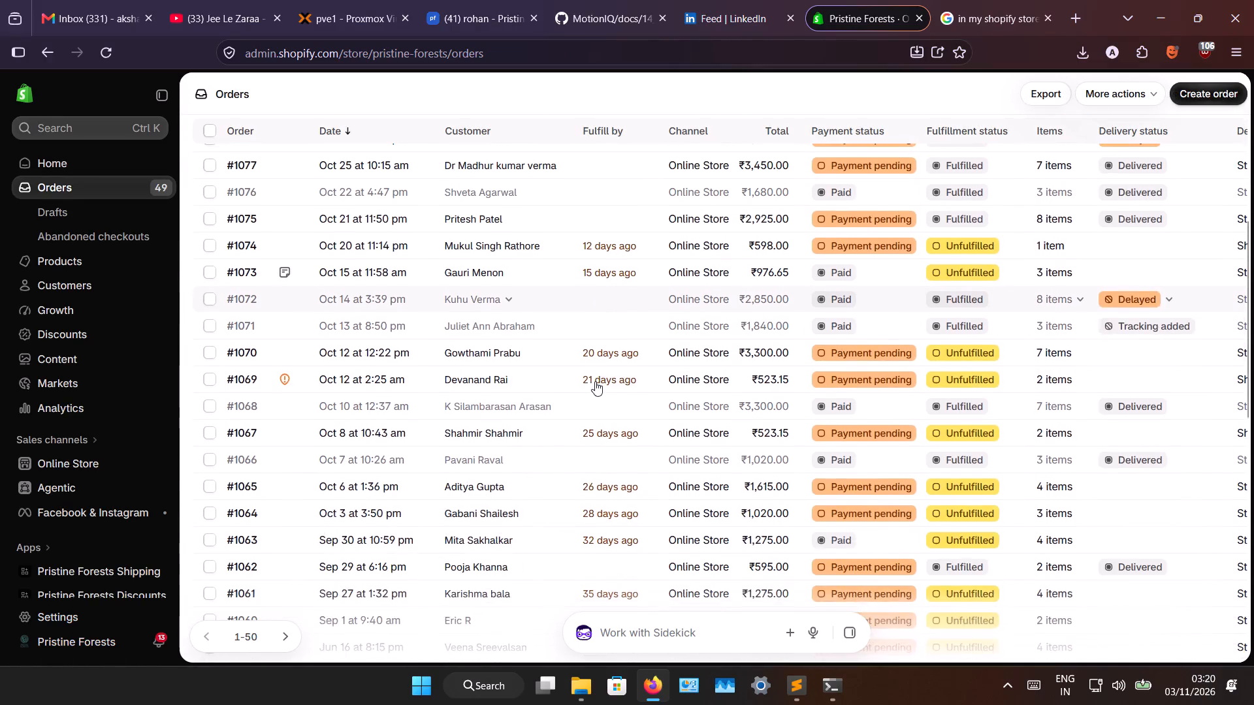
pyautogui.scroll(-1, 596, 382)
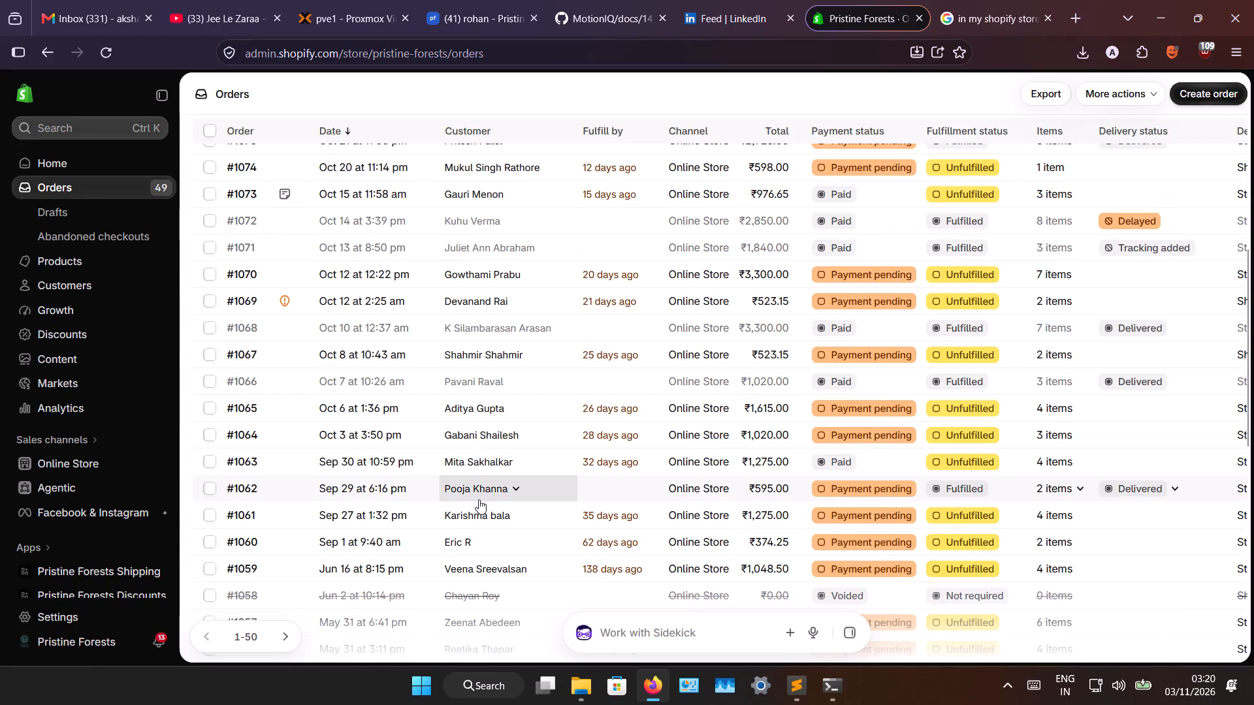
pyautogui.scroll(-1, 455, 498)
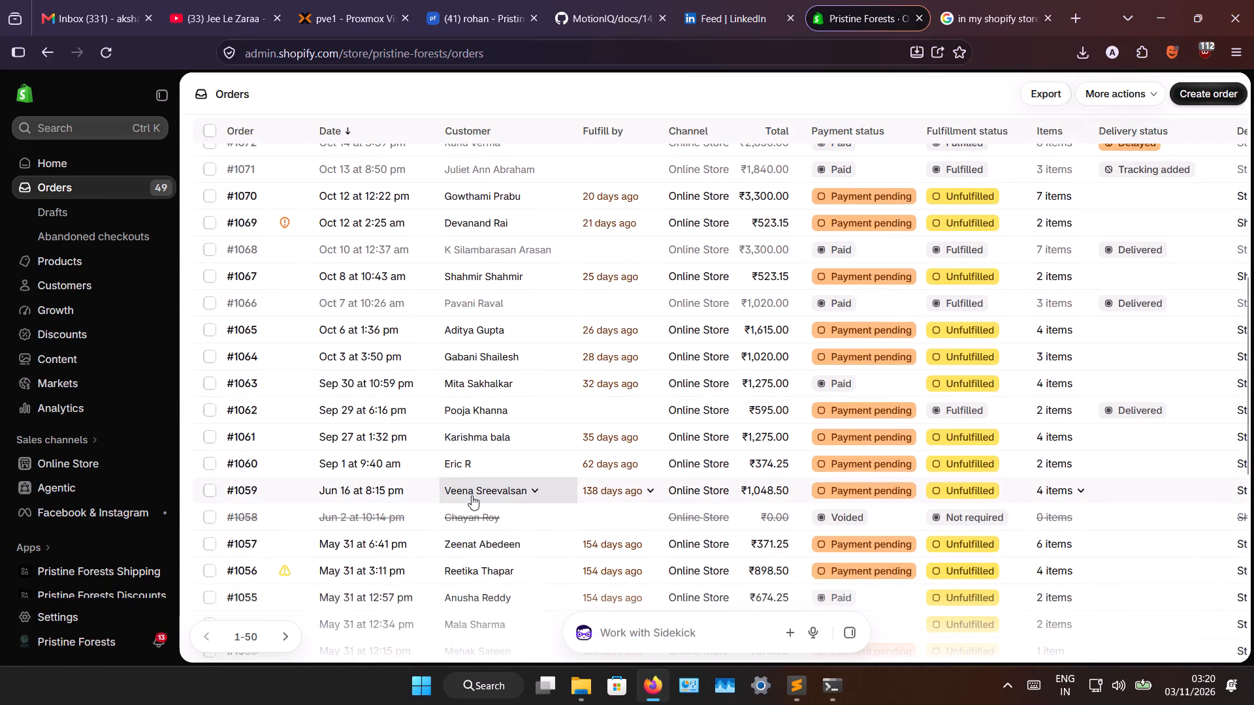
pyautogui.click(473, 496)
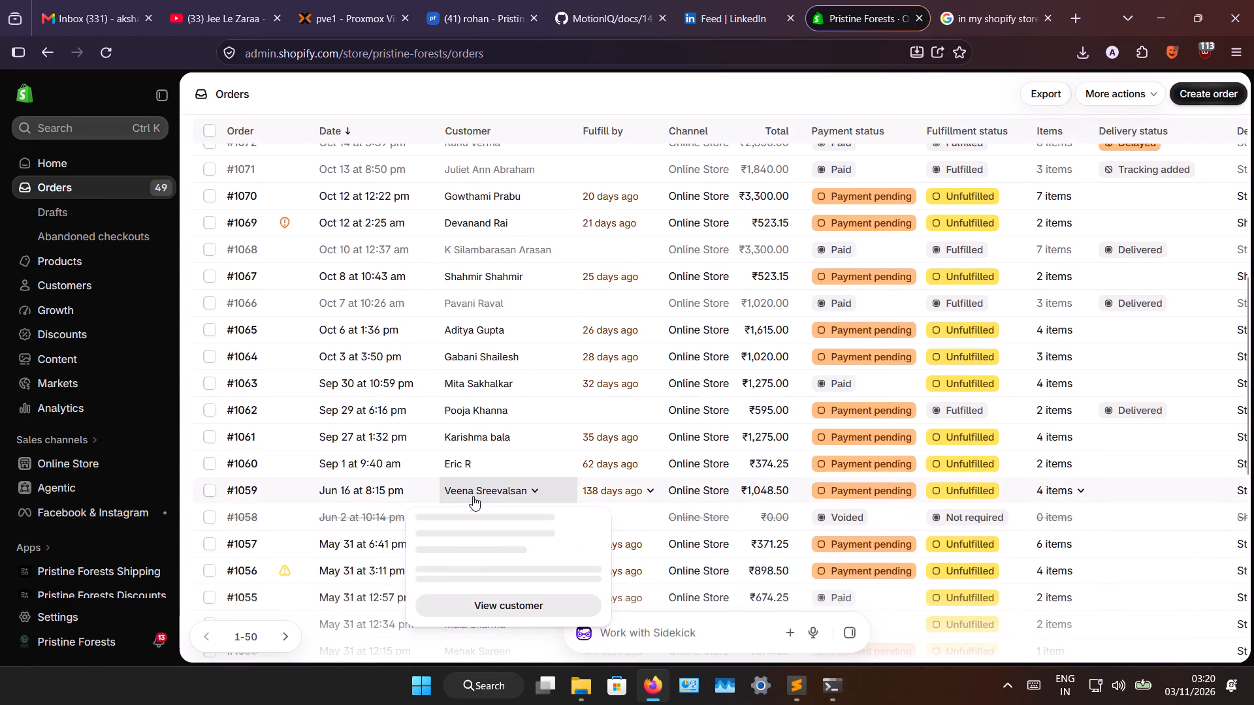
pyautogui.click(399, 492)
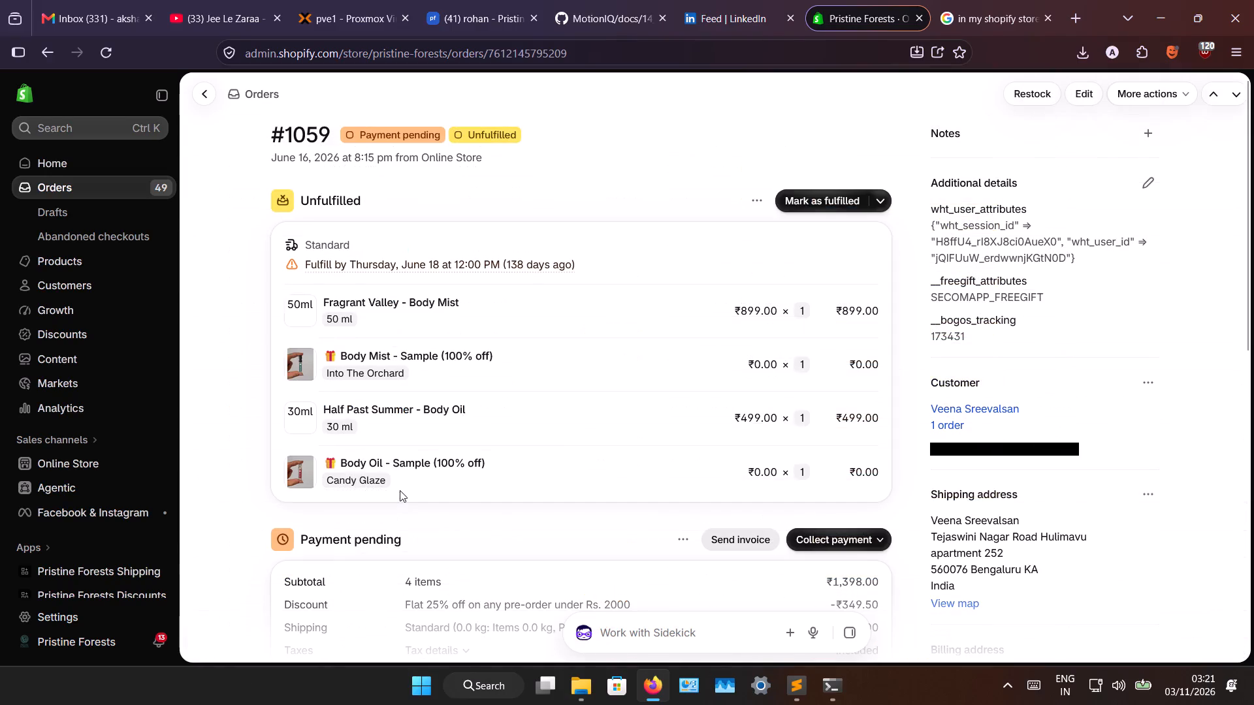
pyautogui.rightClick(709, 281)
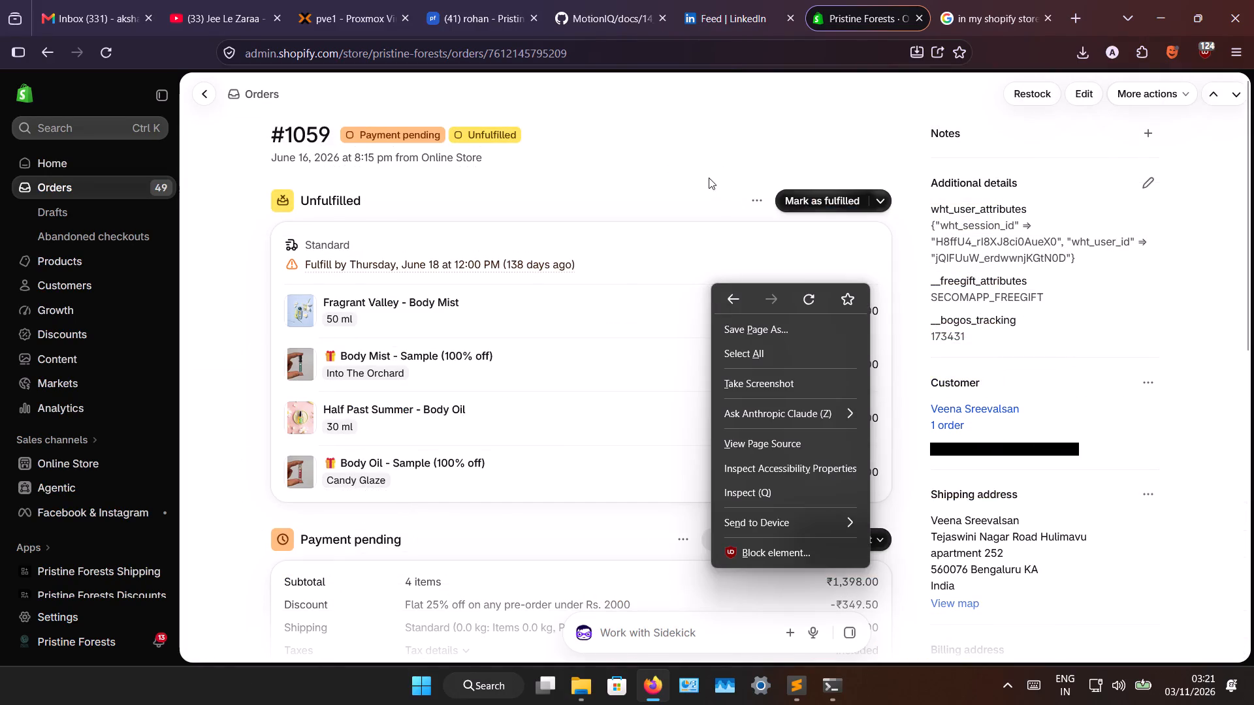
pyautogui.click(711, 163)
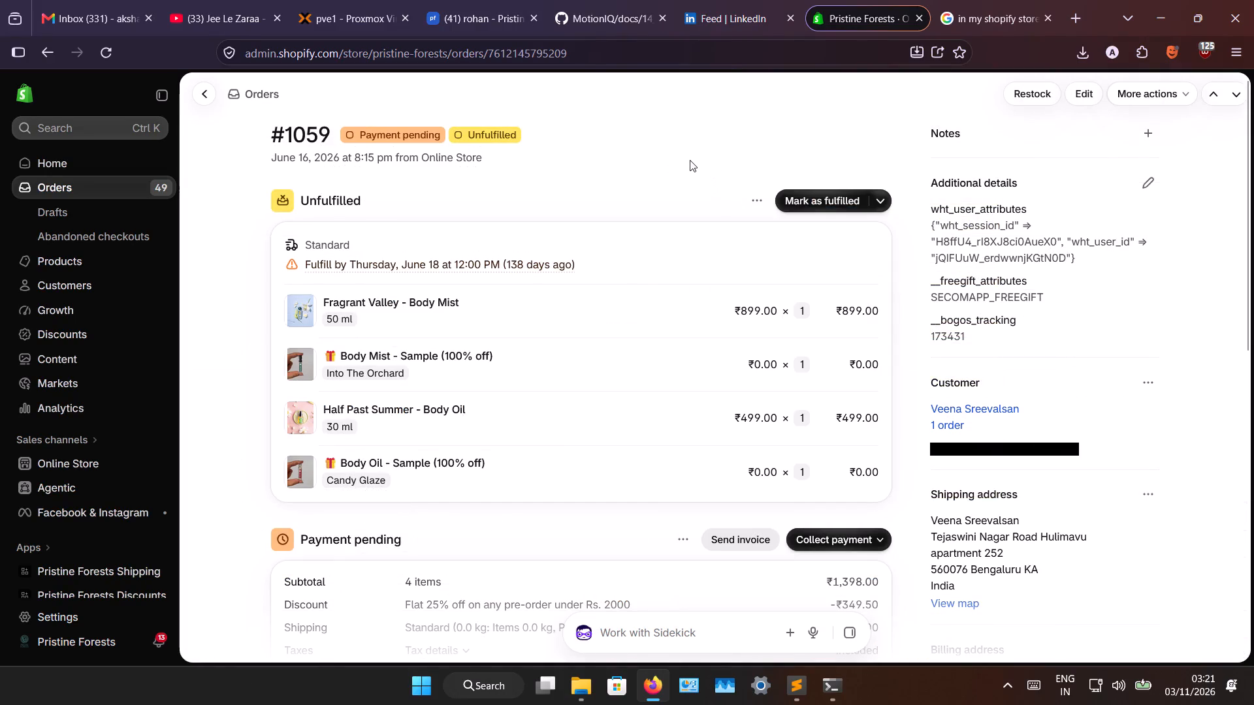
pyautogui.rightClick(690, 160)
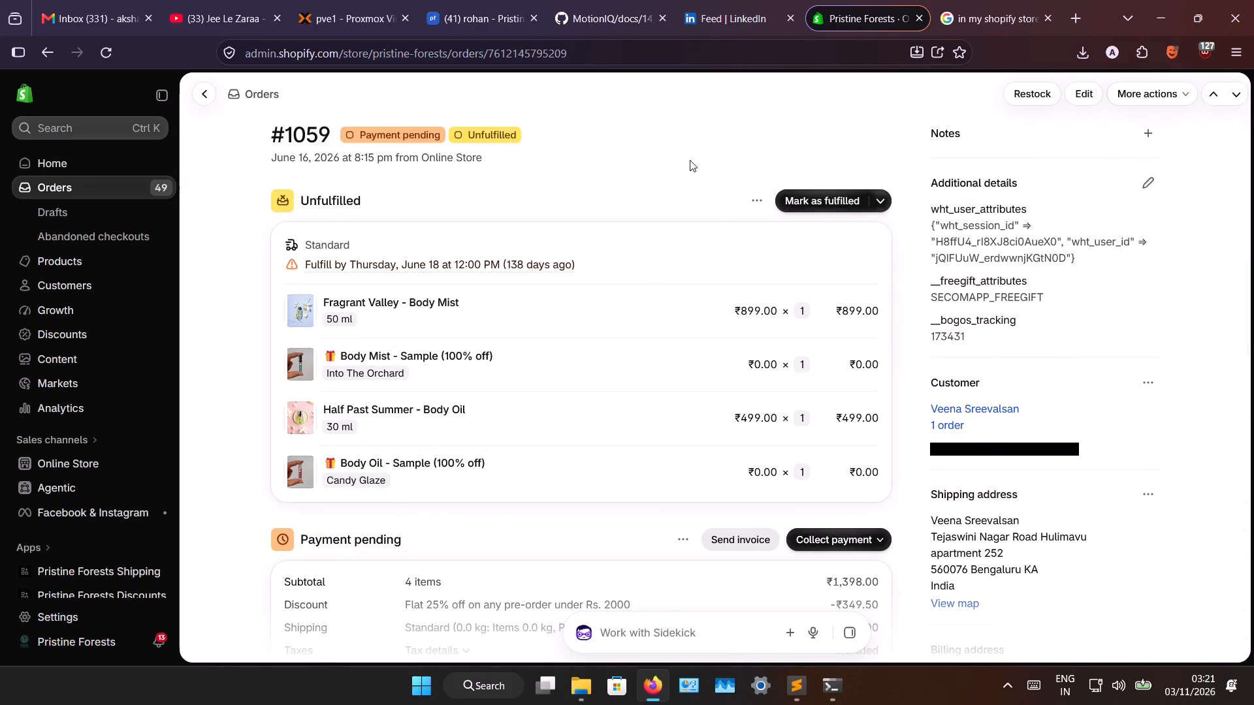
pyautogui.click(700, 168)
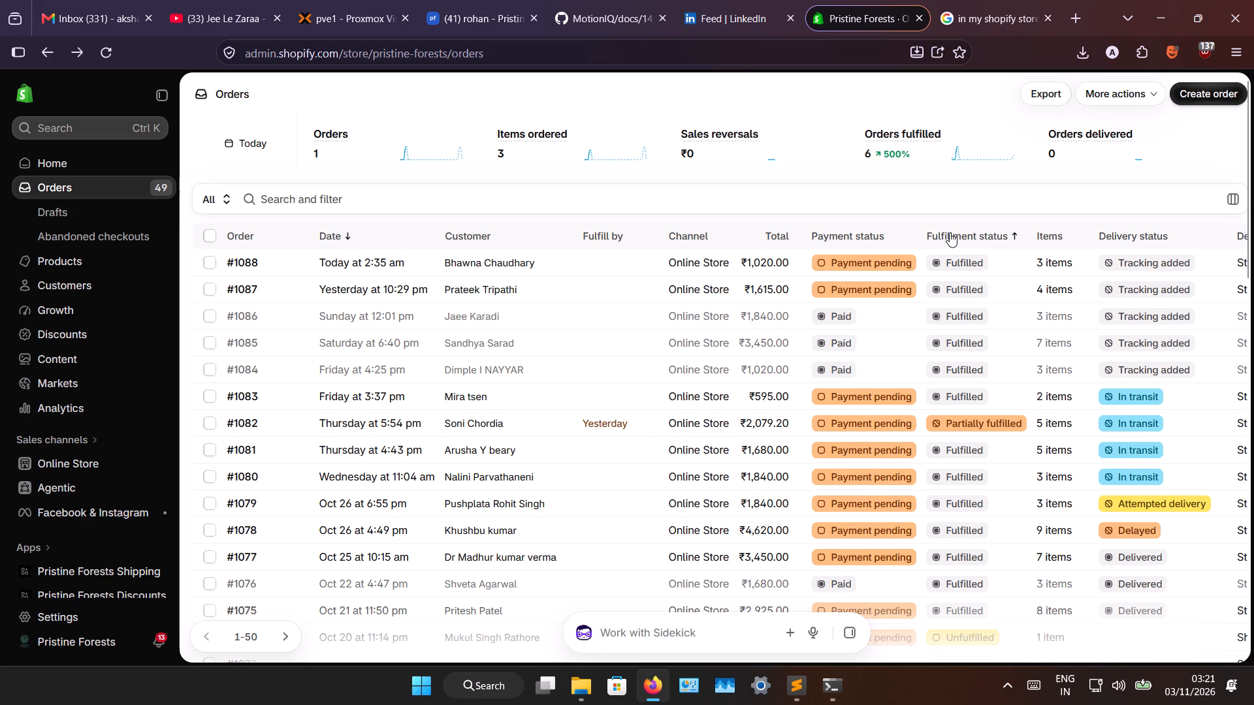
# Look through the older unfulfilled orders and check them against the terminal's summary of prepaid orders without mobile numbers, returning to Shopify.
pyautogui.scroll(-13, 487, 383)
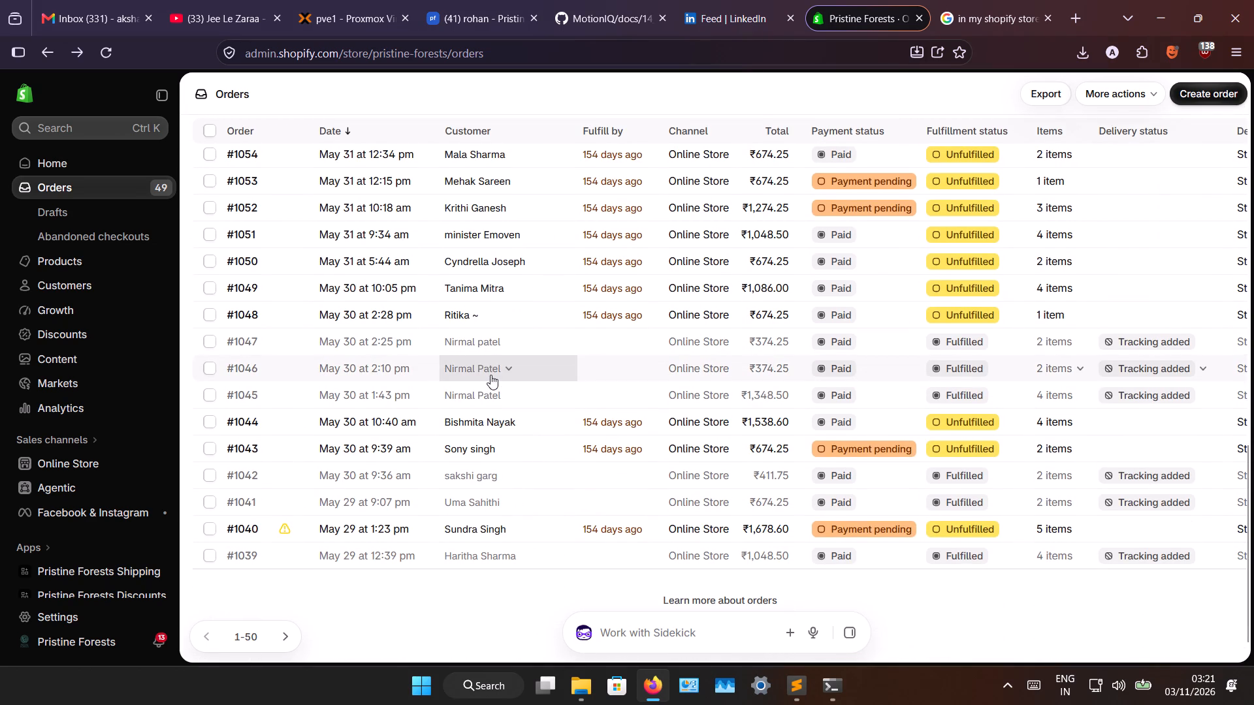
pyautogui.scroll(2, 490, 375)
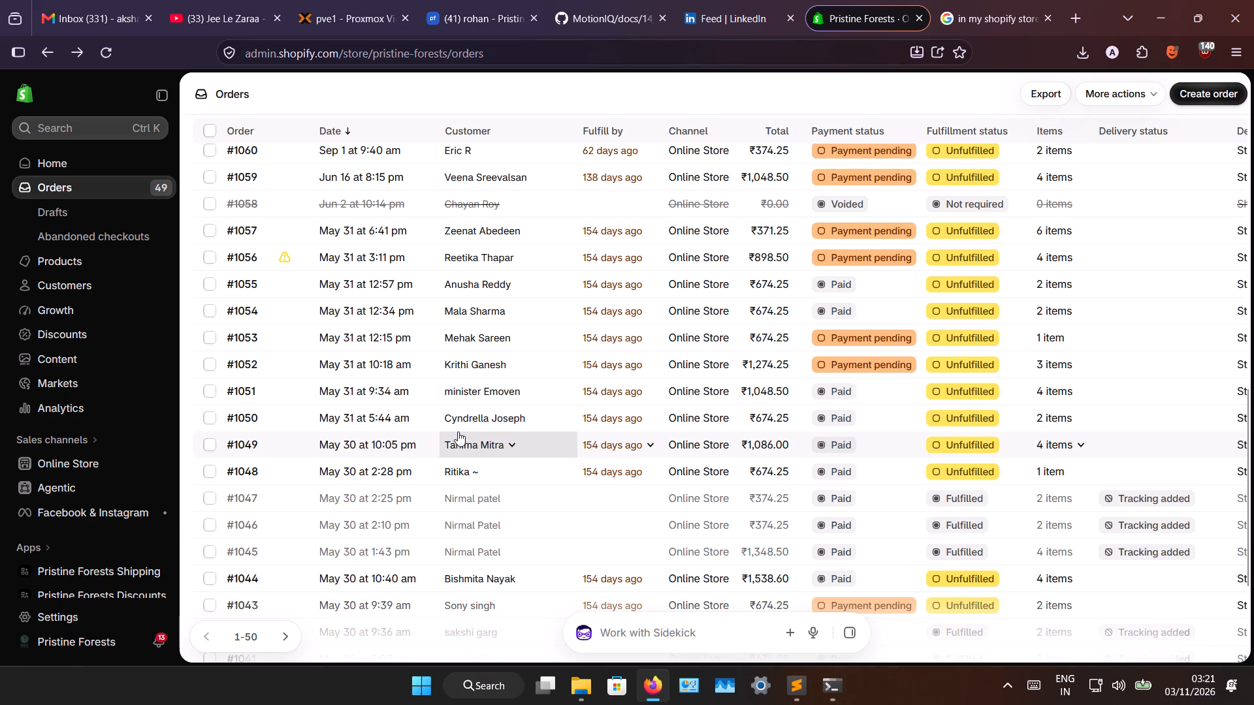
pyautogui.scroll(3, 460, 413)
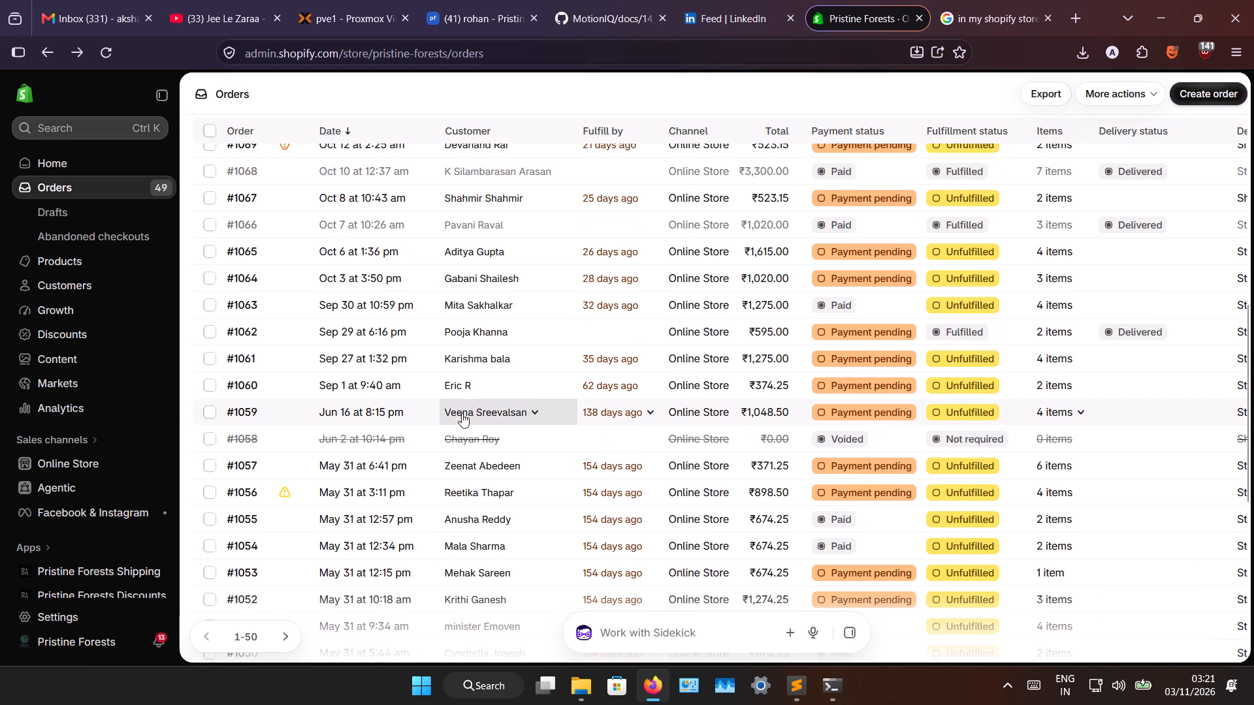
pyautogui.click(833, 688)
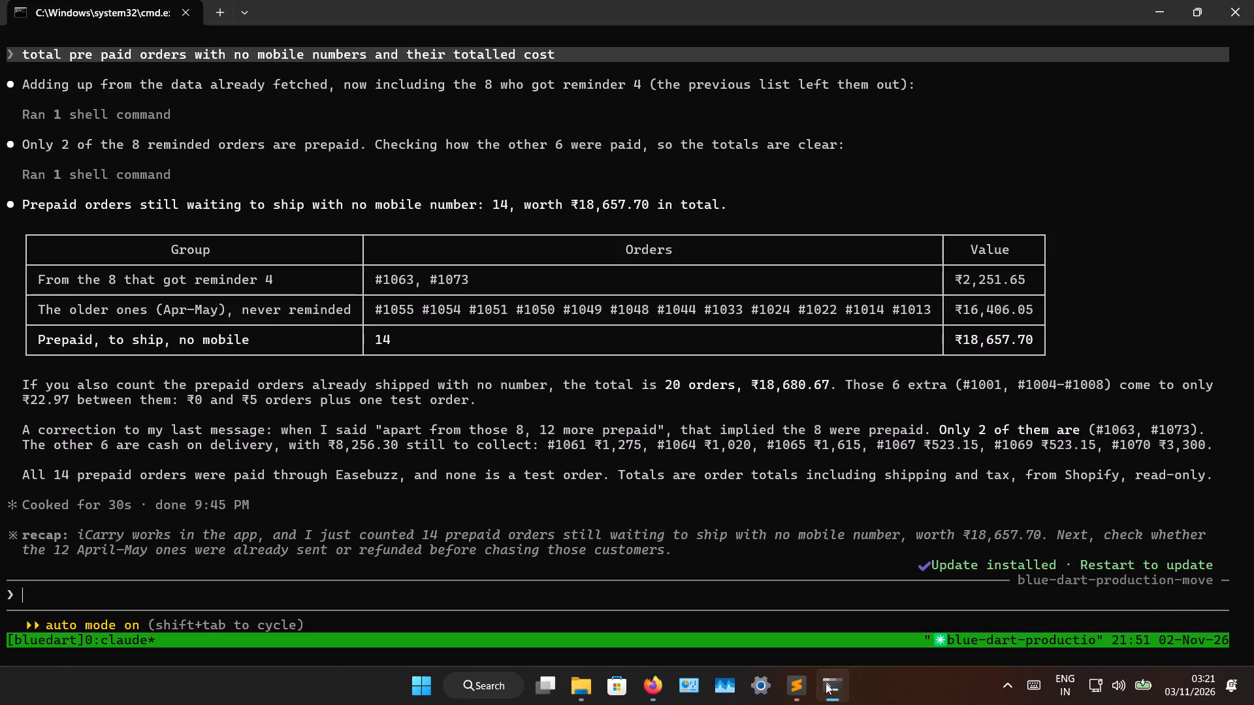
pyautogui.click(826, 683)
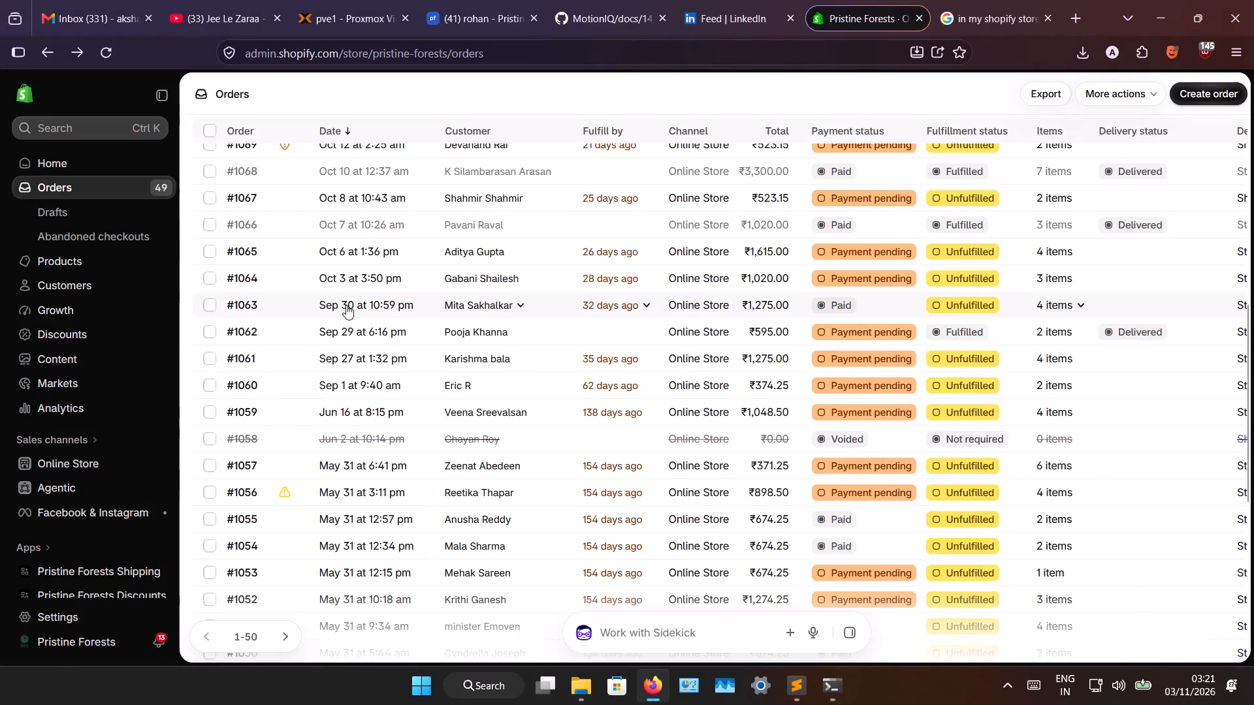
pyautogui.click(347, 305)
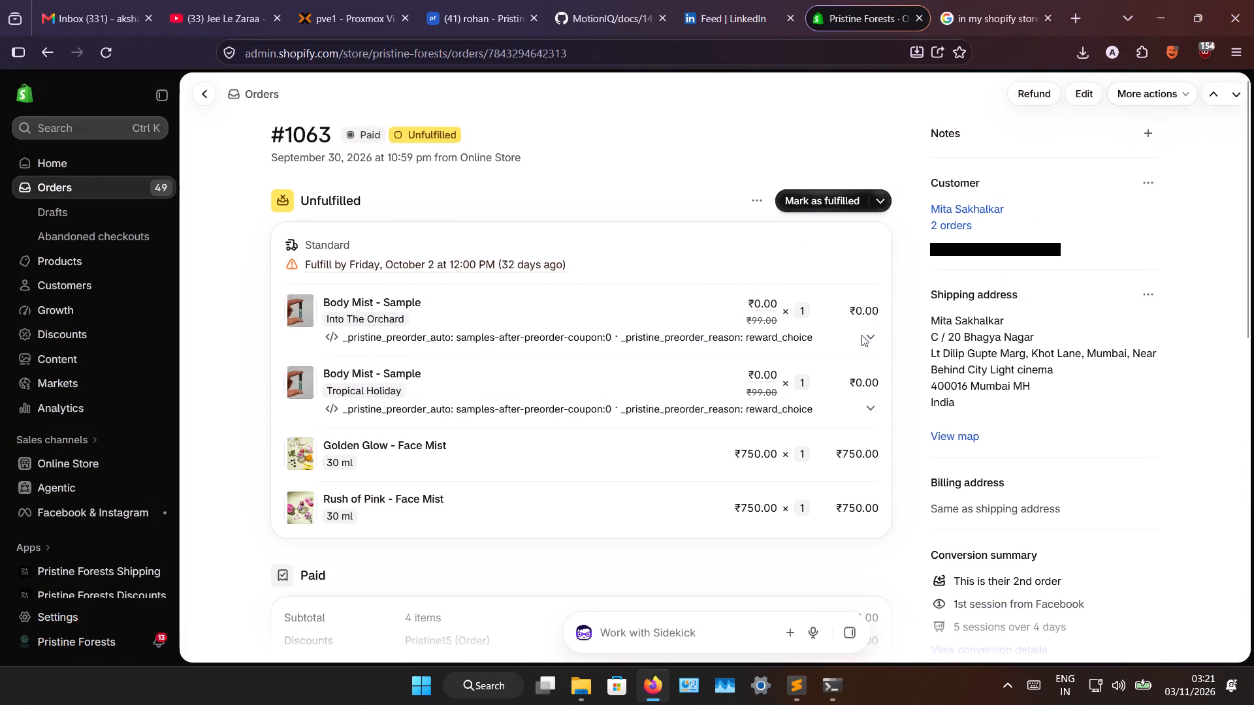
pyautogui.click(948, 227)
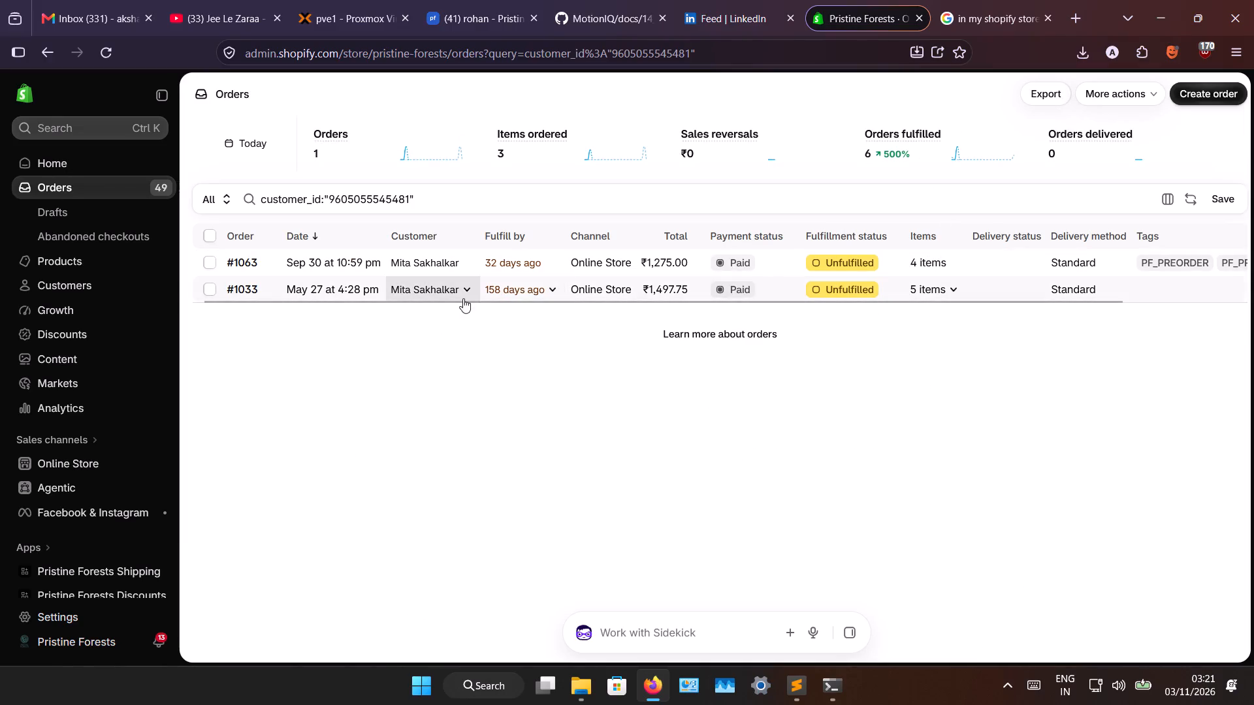
pyautogui.click(322, 287)
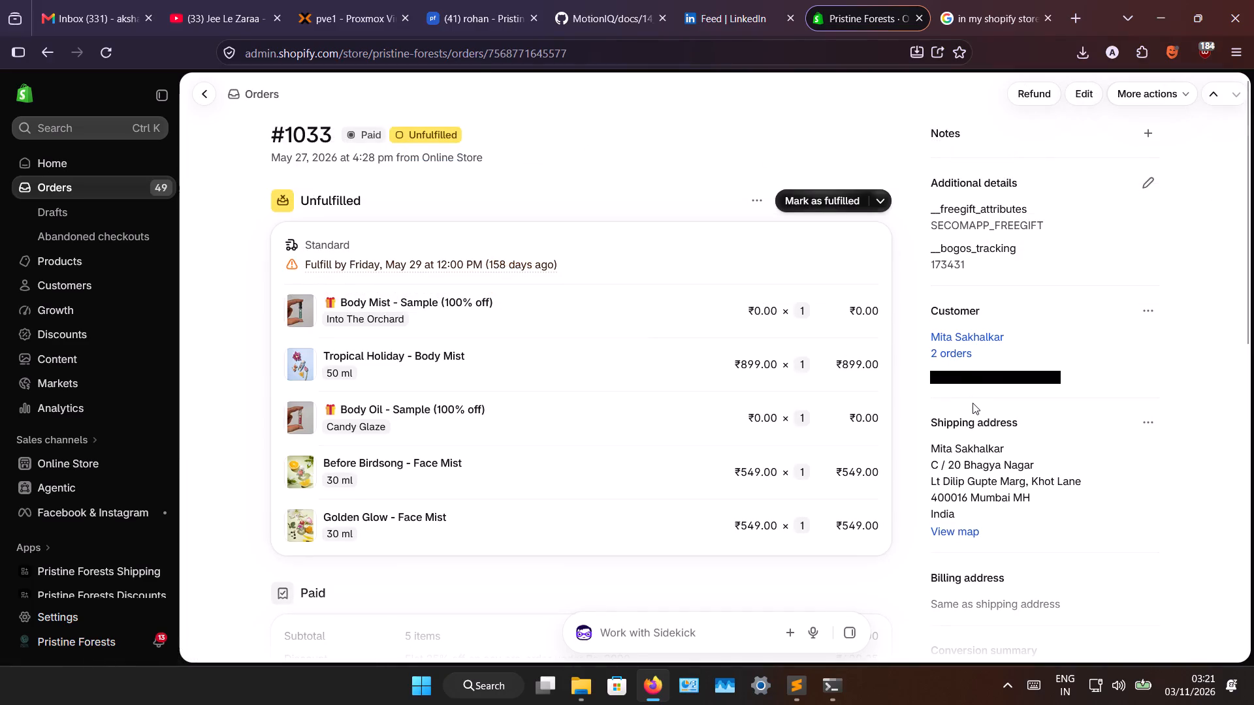
pyautogui.scroll(-2, 973, 403)
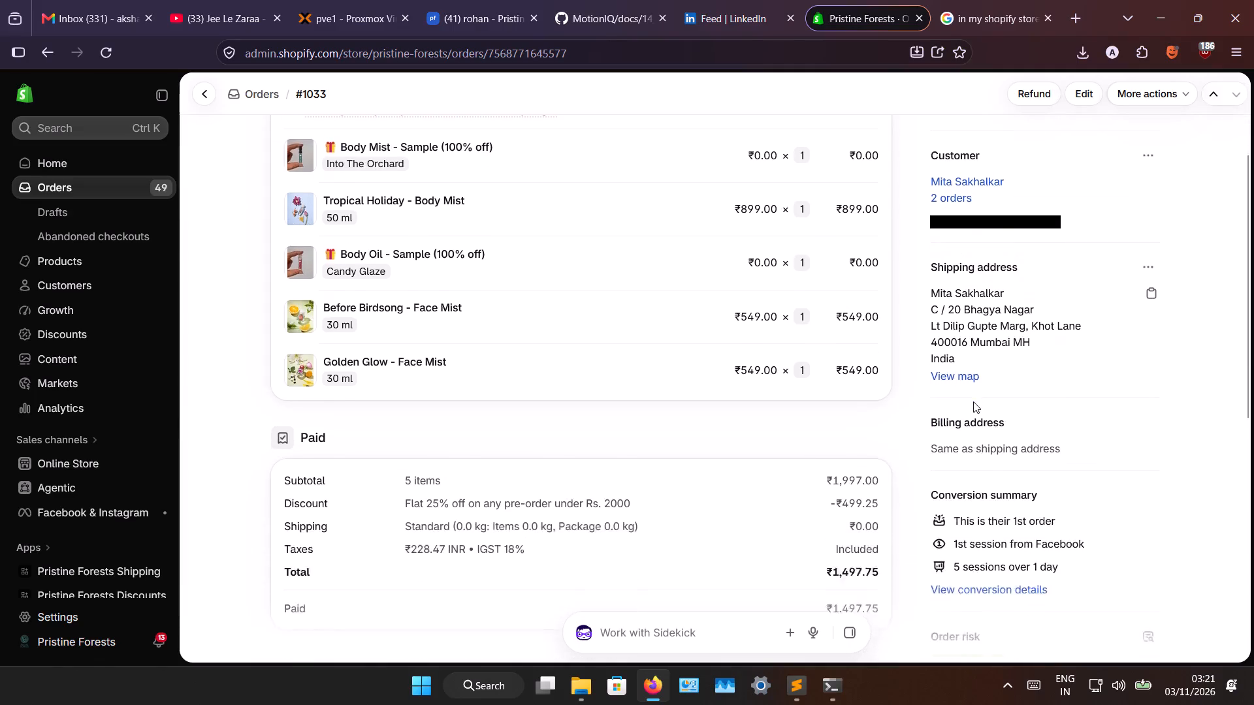
pyautogui.scroll(-1, 973, 401)
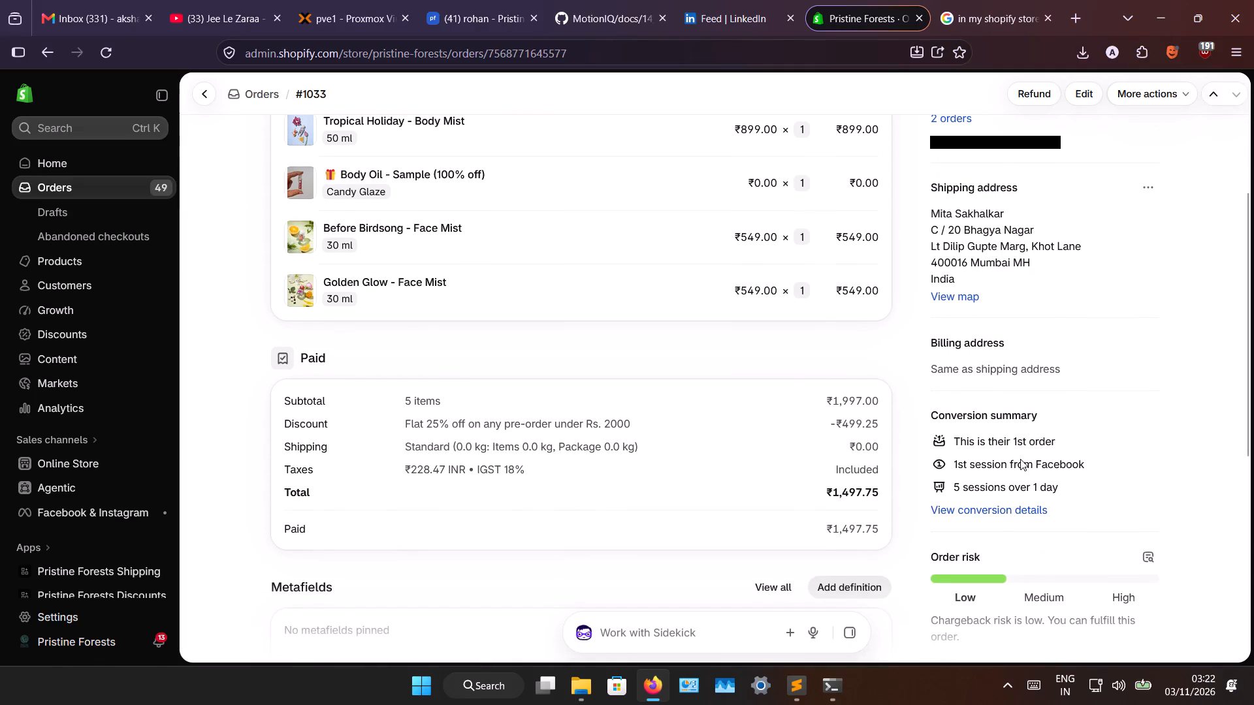
pyautogui.scroll(-3, 1031, 469)
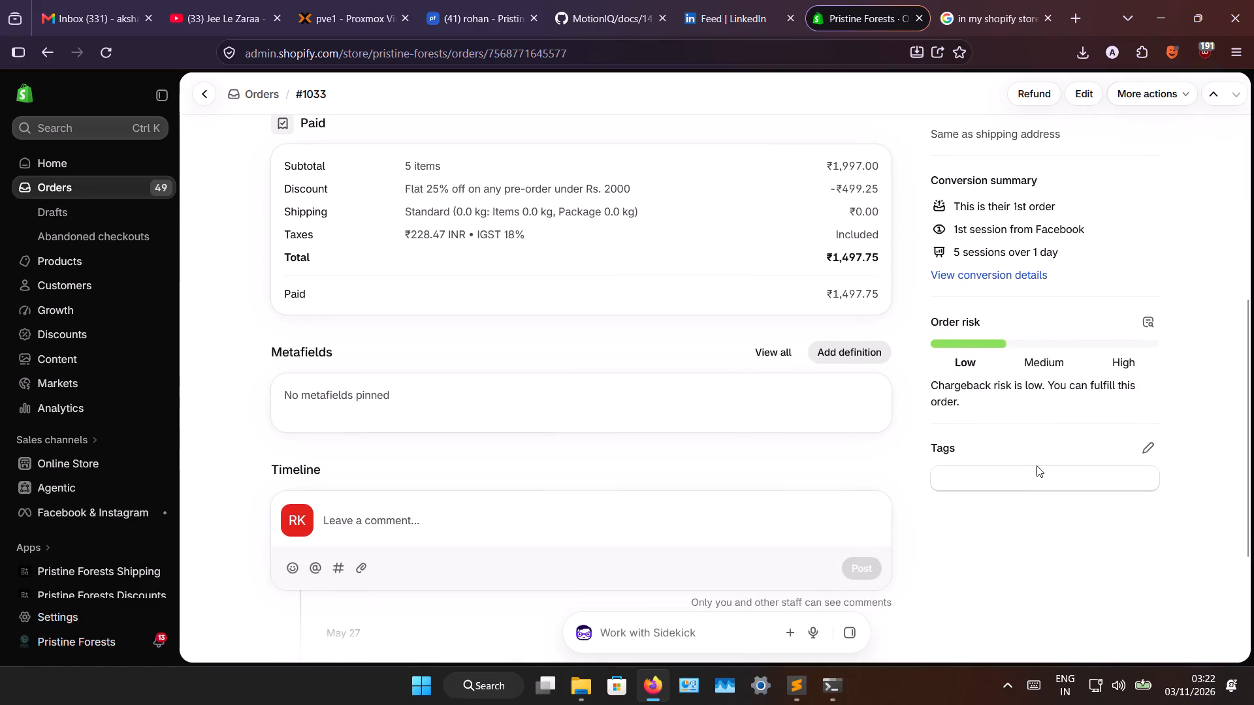
pyautogui.scroll(1, 1039, 465)
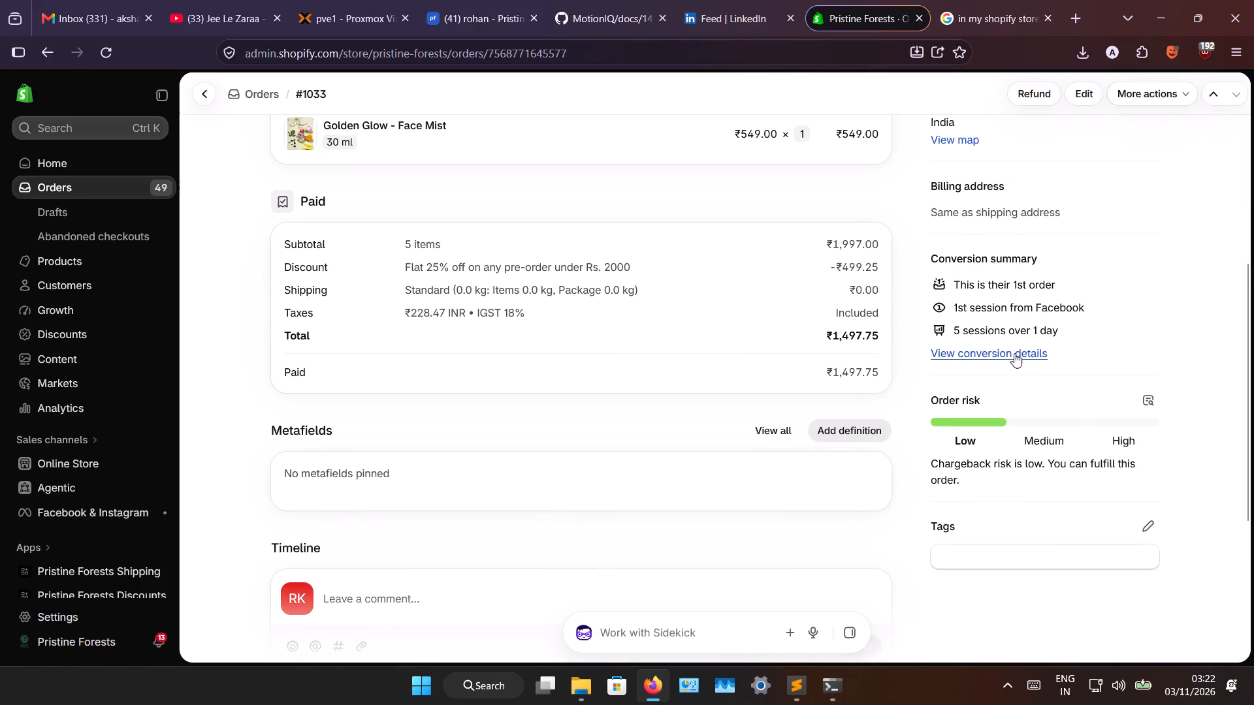
pyautogui.scroll(1, 986, 302)
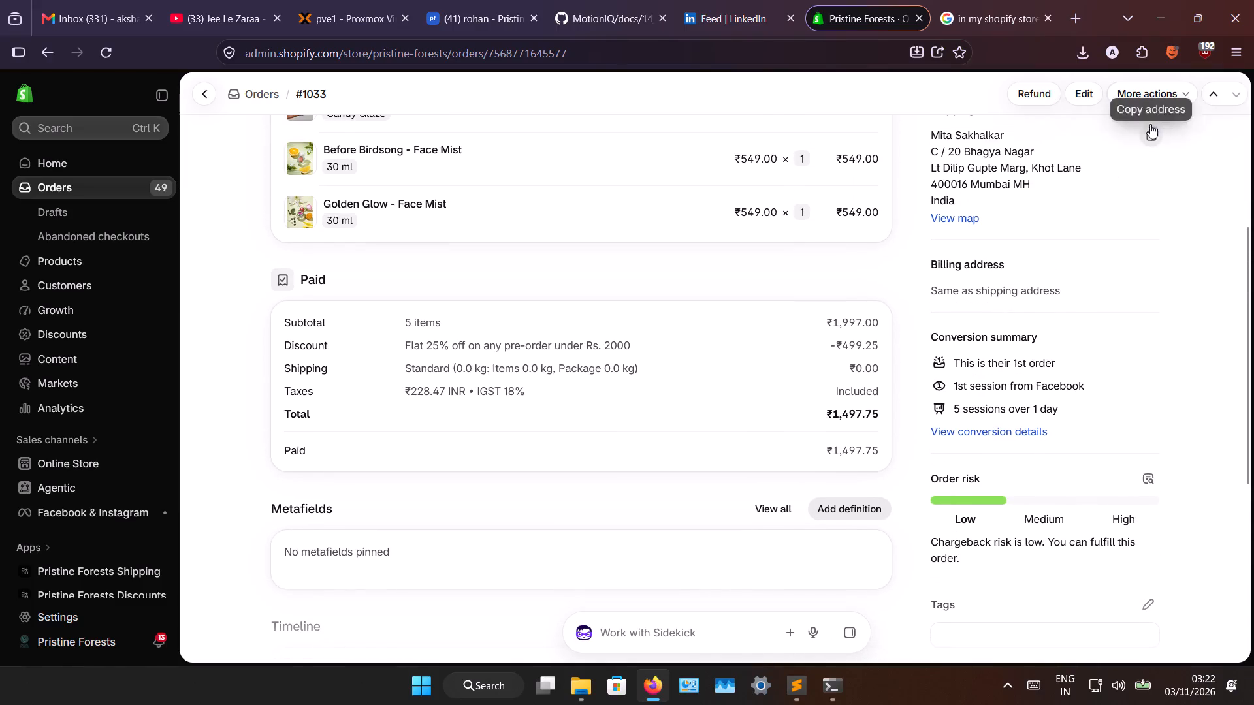
pyautogui.click(1181, 91)
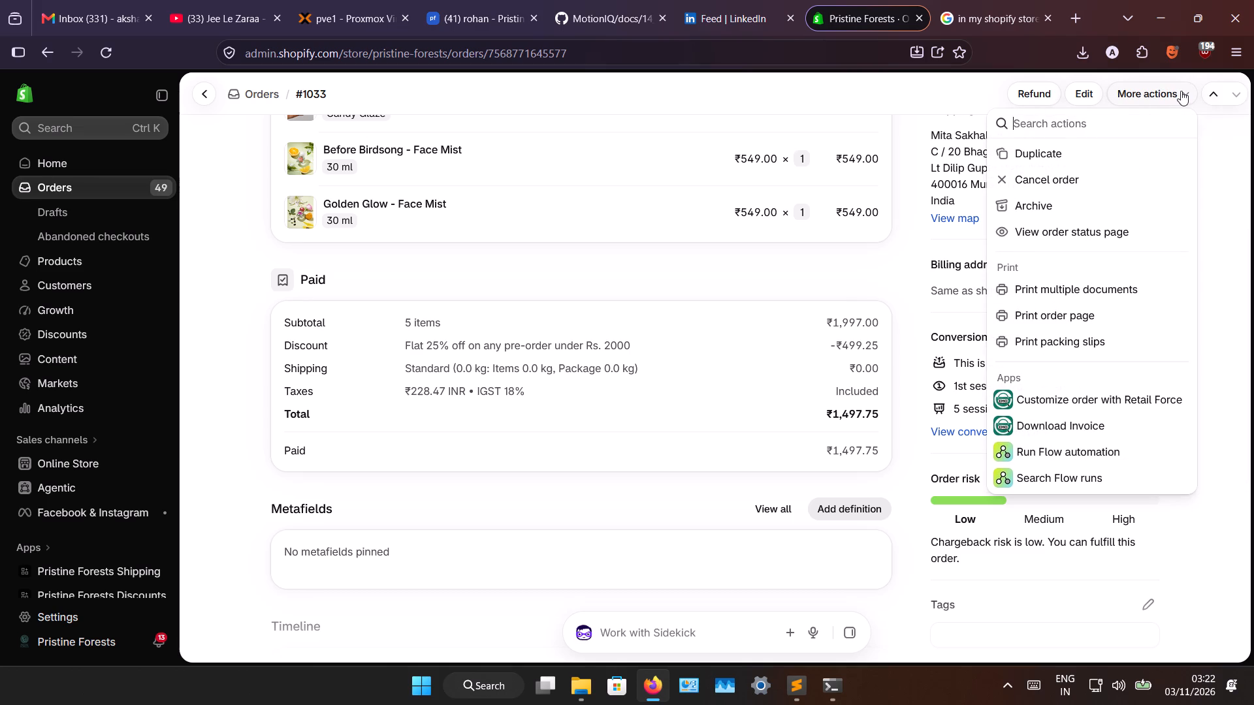
pyautogui.click(1181, 91)
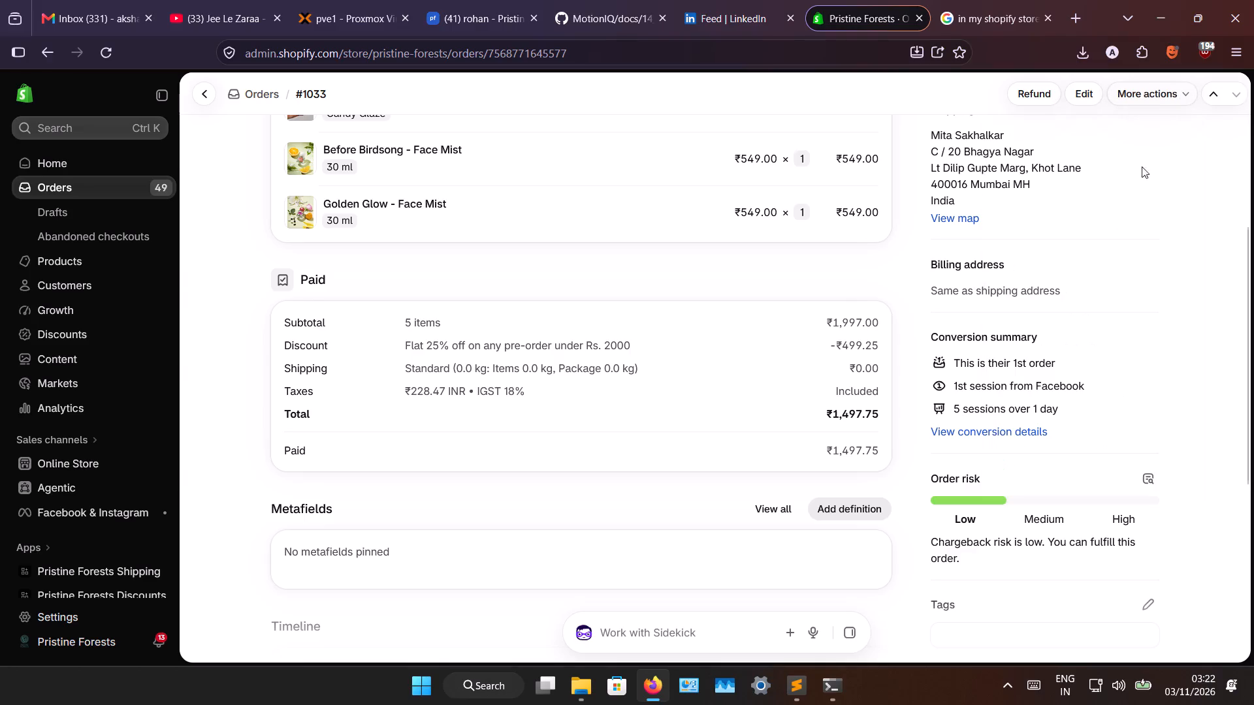
pyautogui.scroll(1, 767, 289)
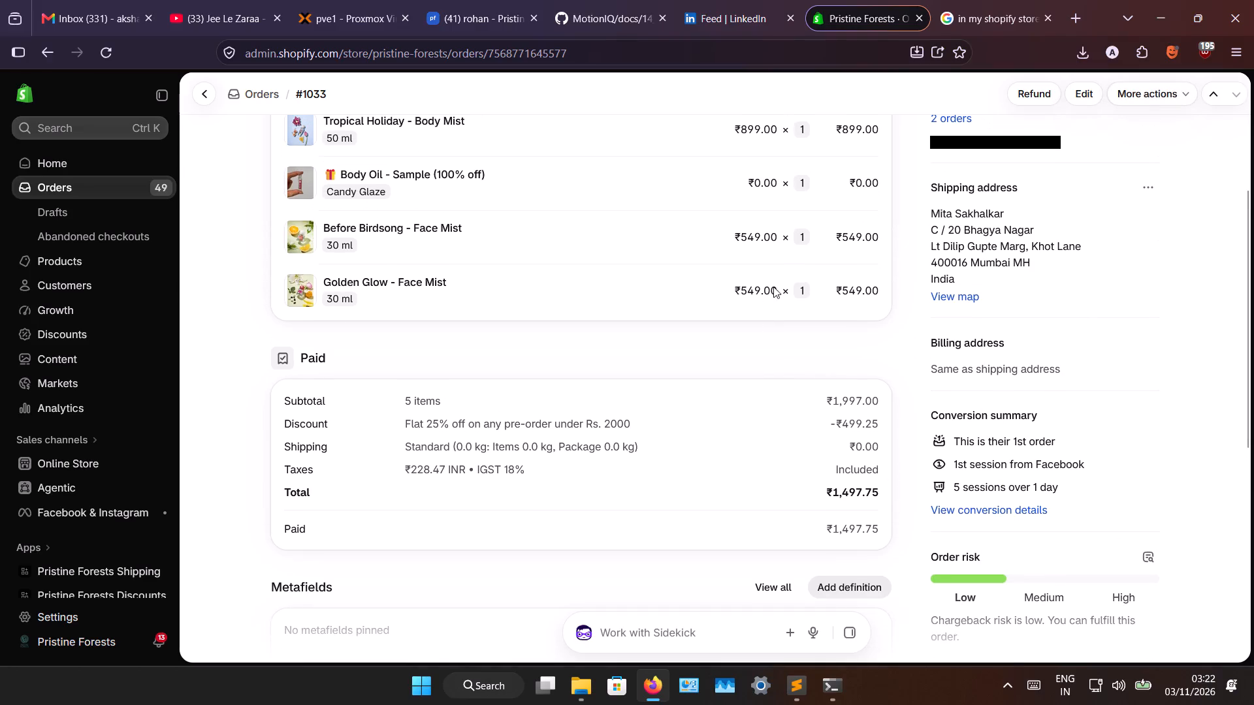
pyautogui.scroll(1, 812, 281)
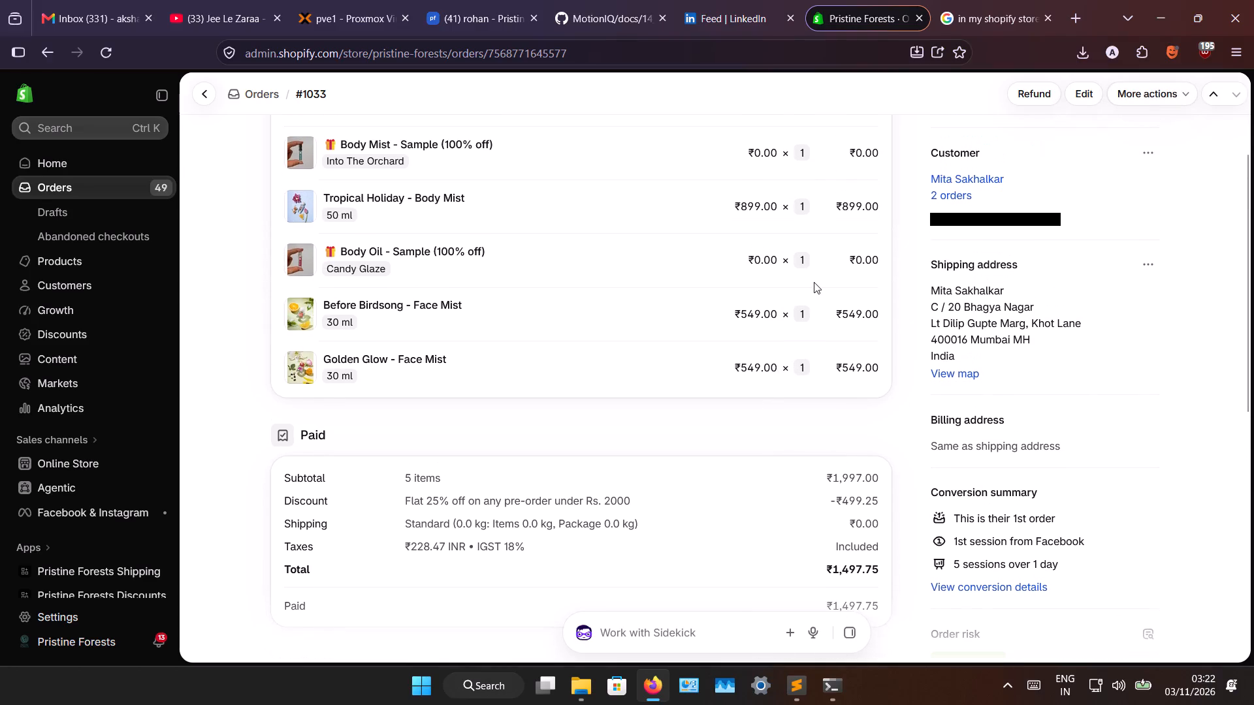
pyautogui.scroll(1, 828, 281)
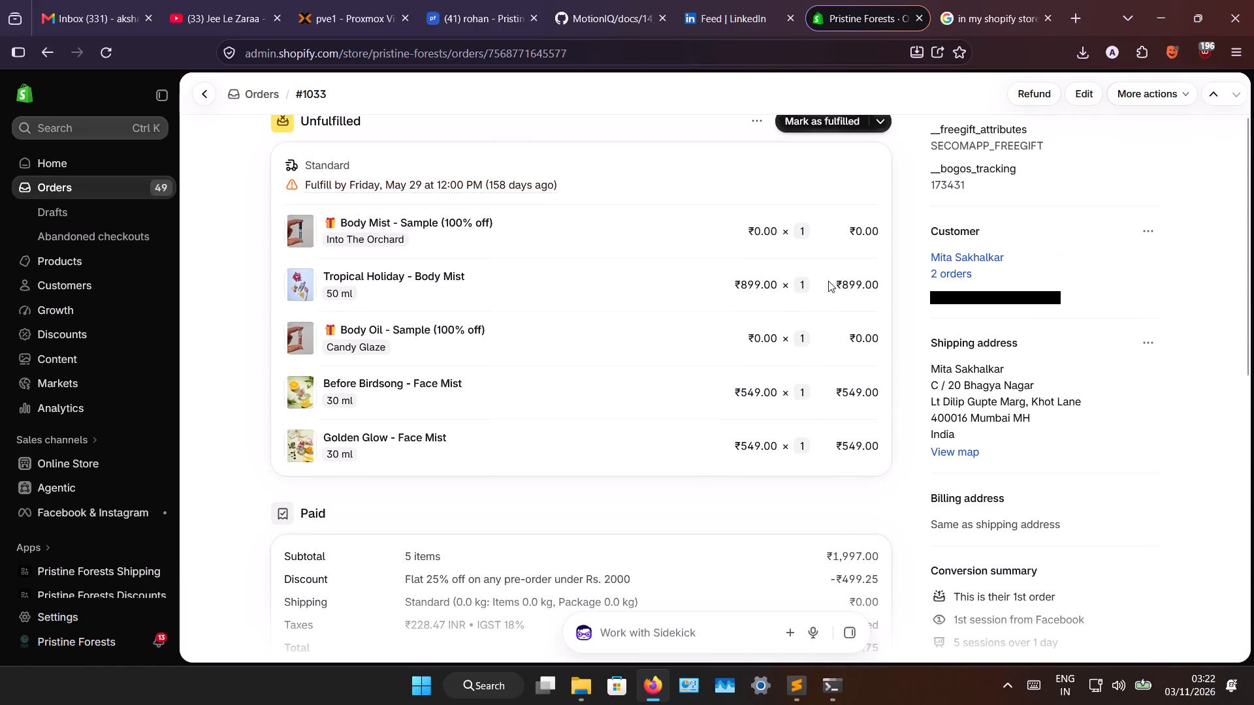
pyautogui.scroll(3, 828, 281)
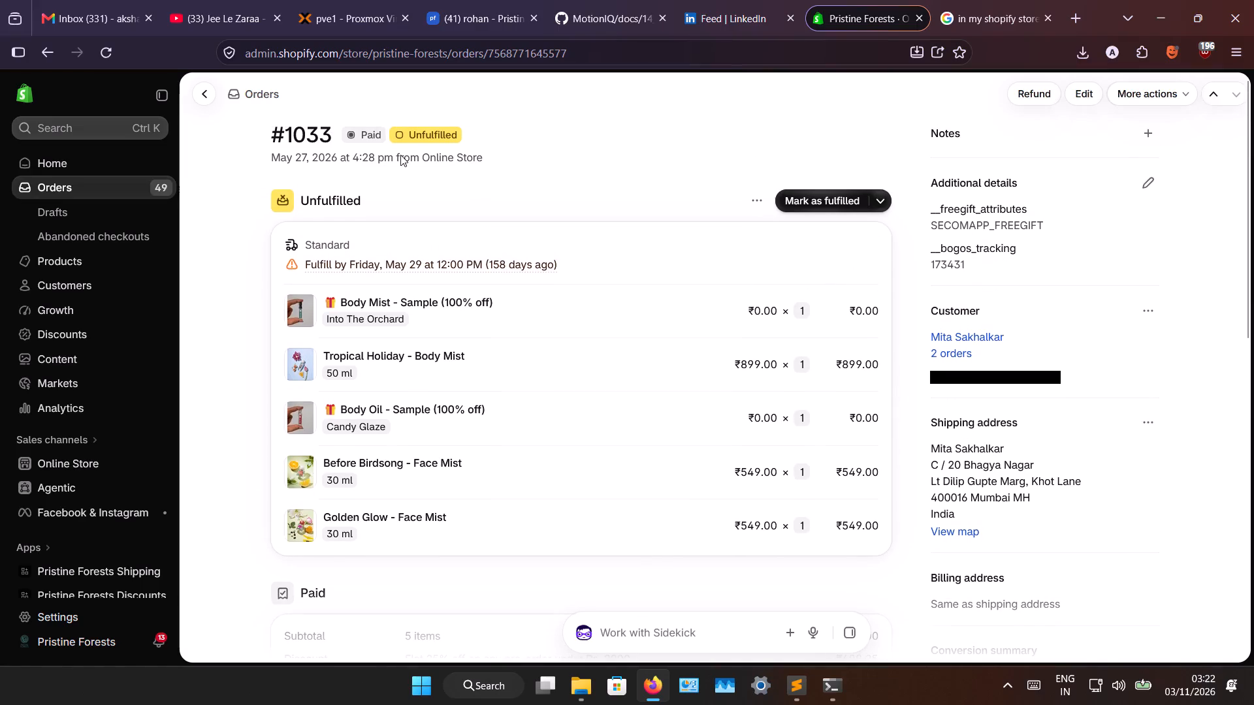
pyautogui.click(209, 97)
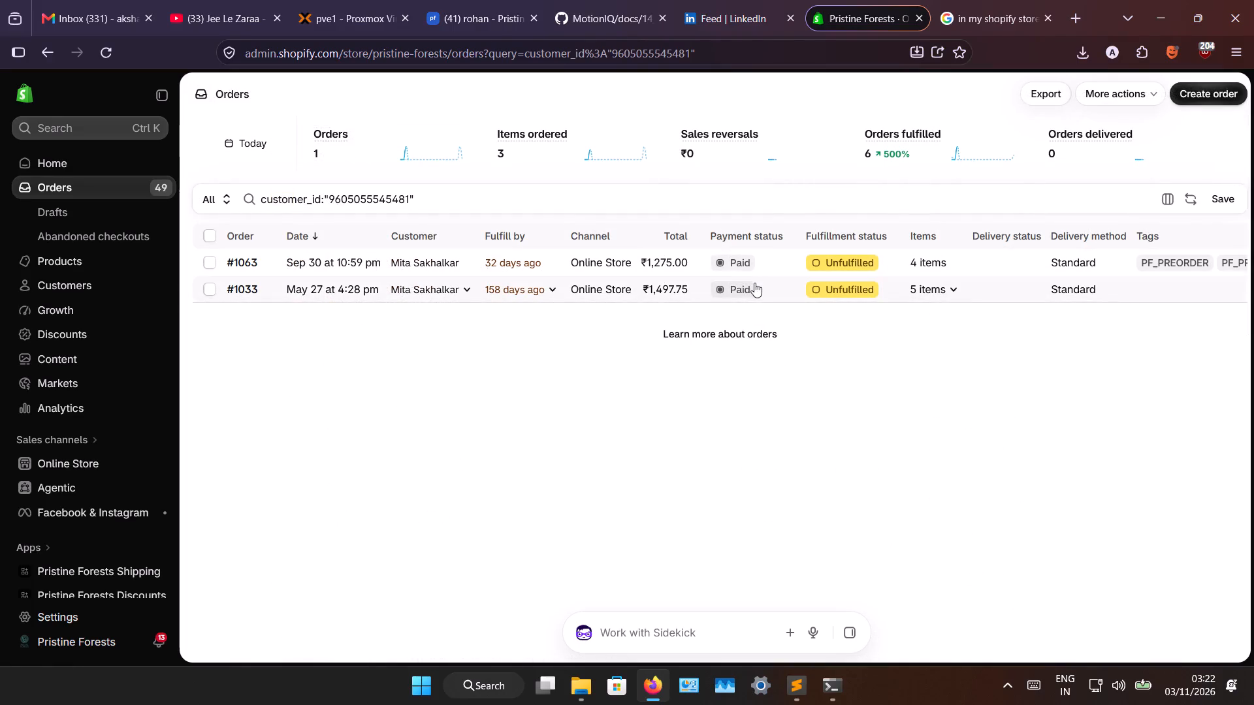
# Open order #1063 again and examine its items, shipping address, payment breakdown and conversion summary.
pyautogui.click(332, 261)
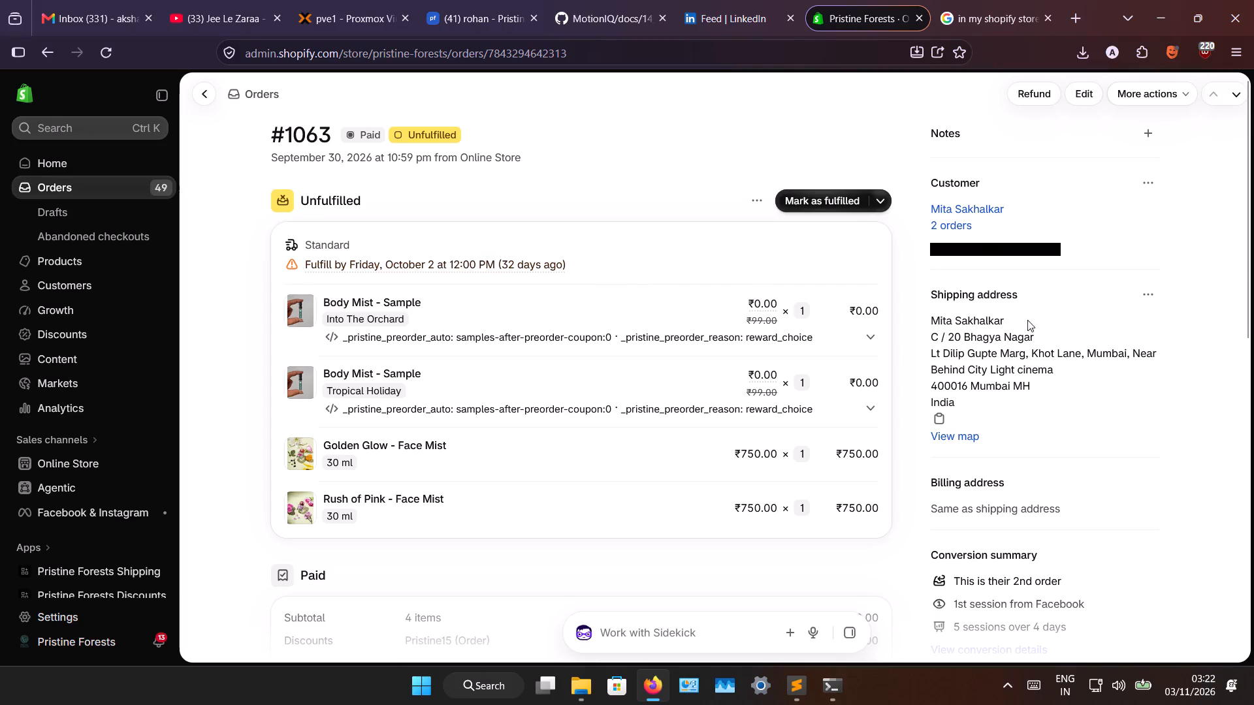
pyautogui.scroll(-1, 1113, 354)
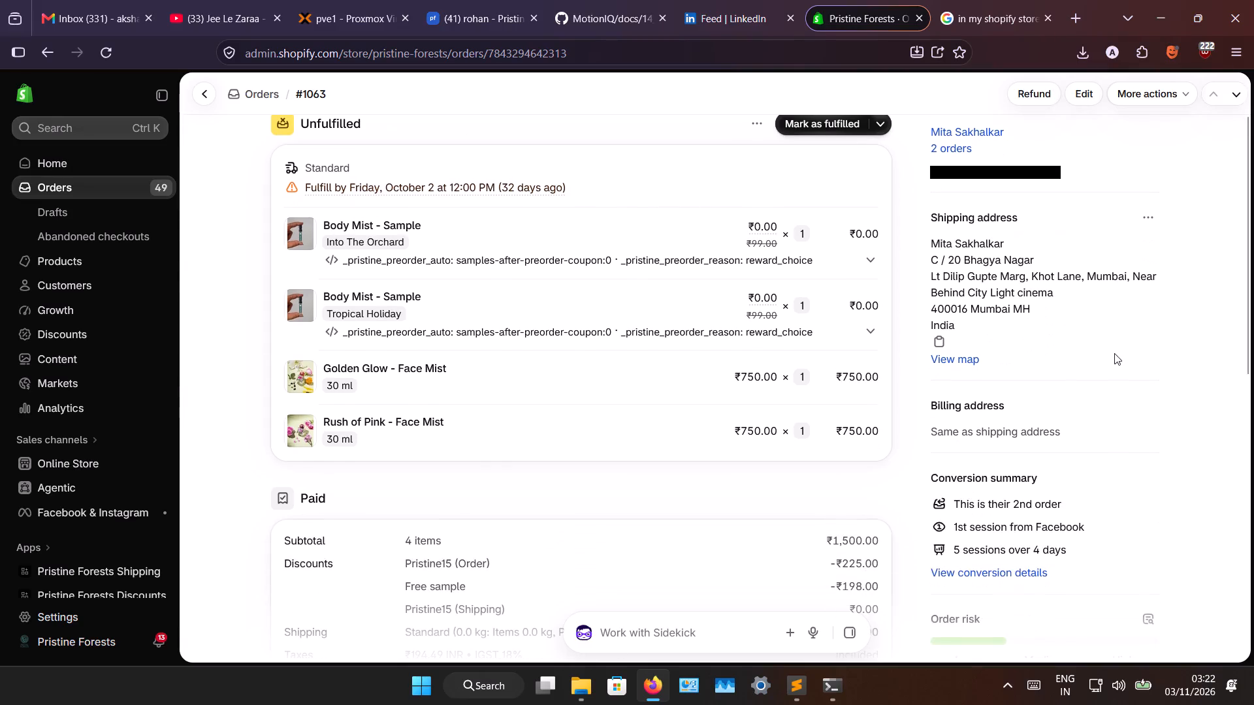
pyautogui.scroll(-4, 1116, 352)
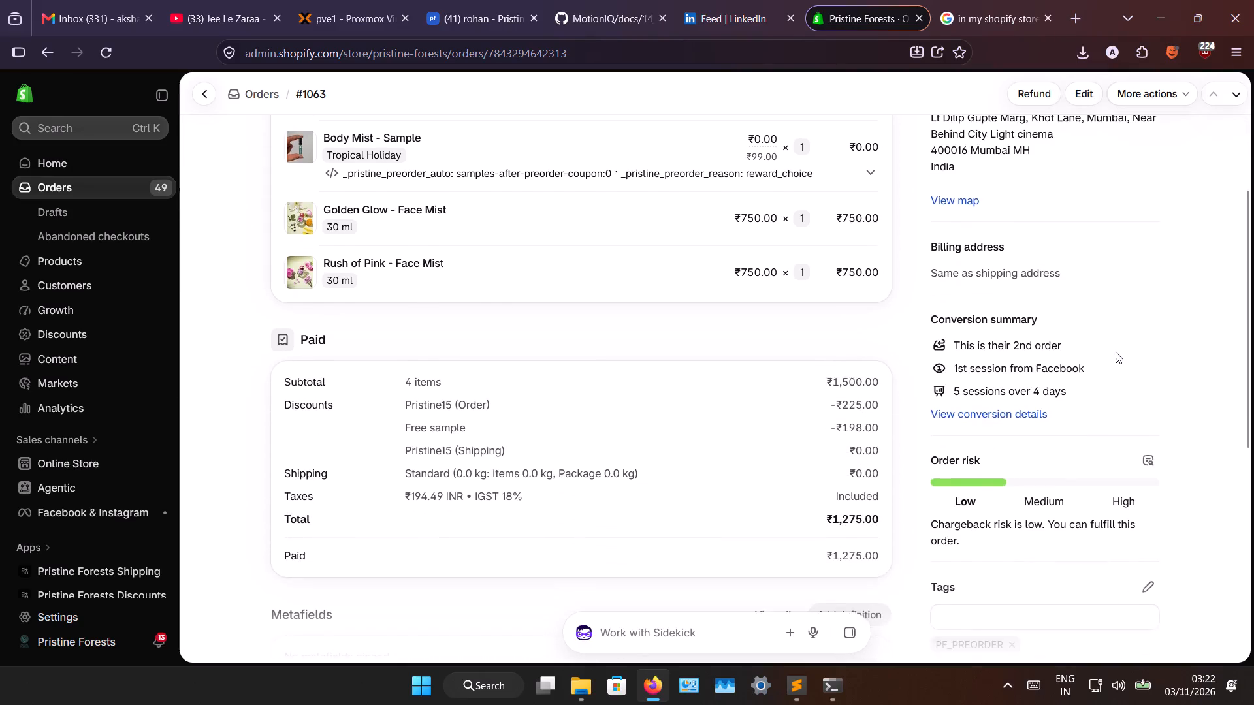
pyautogui.scroll(-2, 1116, 352)
pyautogui.scroll(7, 1116, 351)
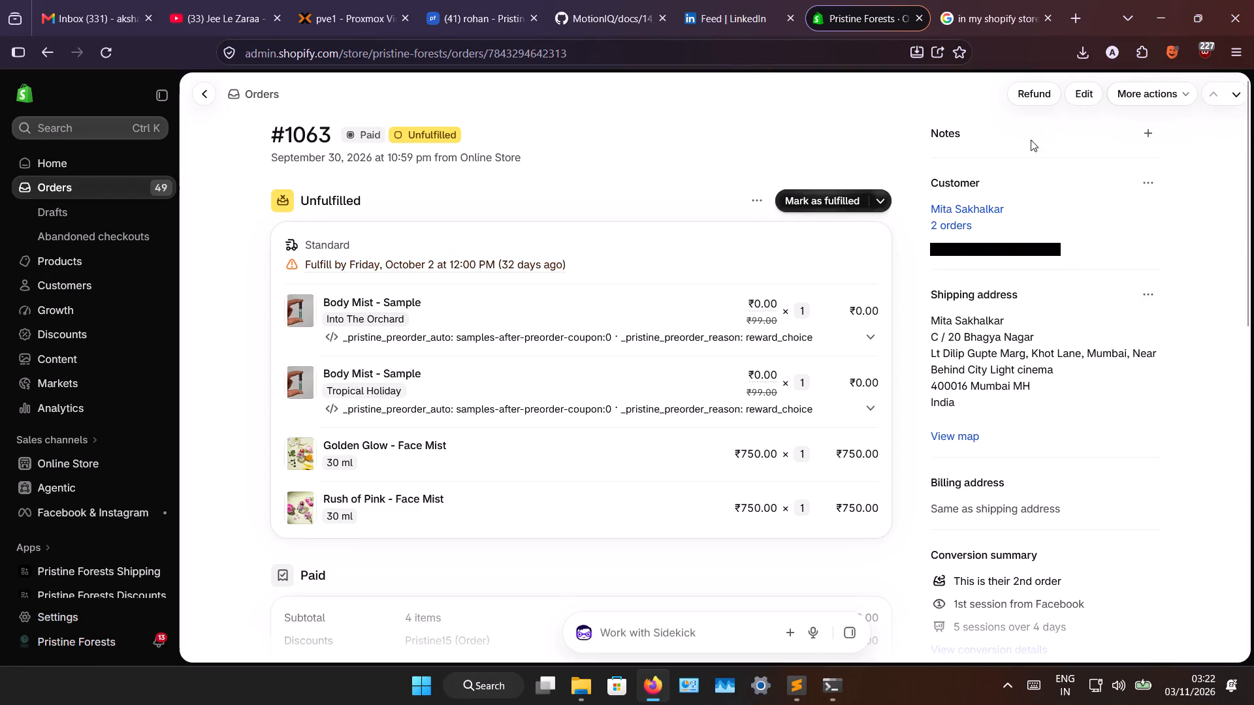
# Examine order #1063's timeline, expanding the Easebuzz payment entry and its gateway information, and collapse the entry again.
pyautogui.scroll(-3, 852, 273)
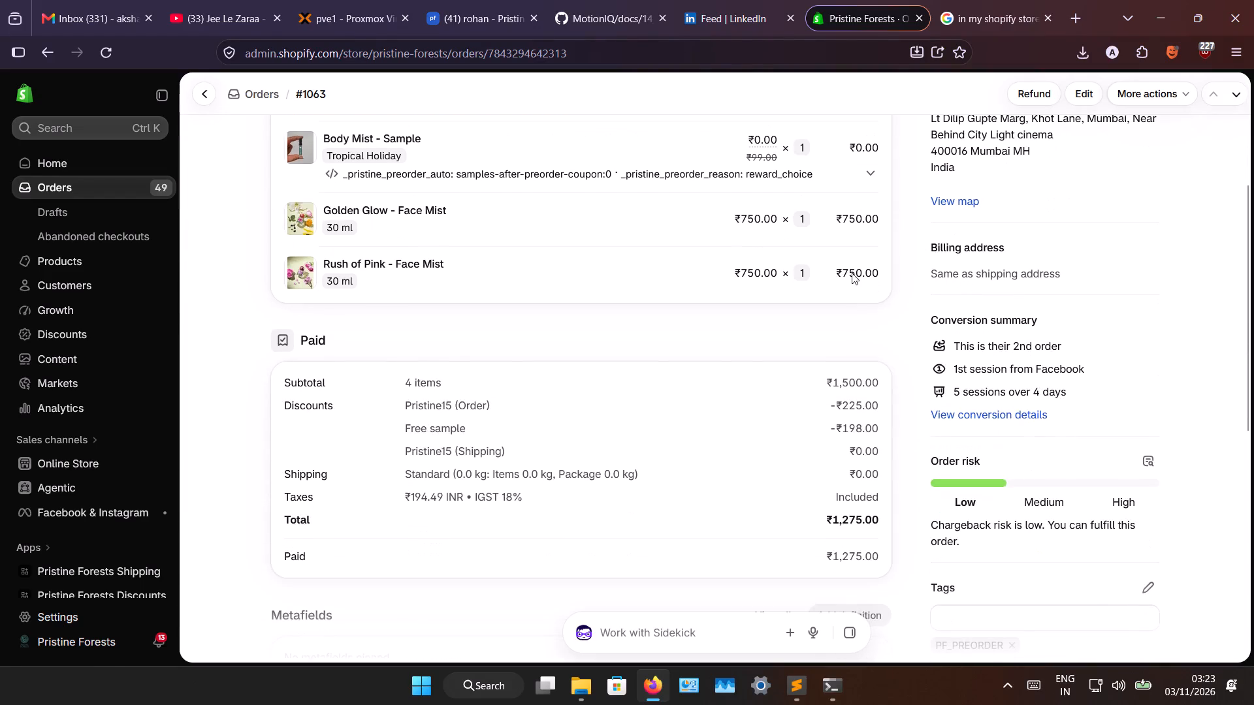
pyautogui.scroll(-4, 852, 273)
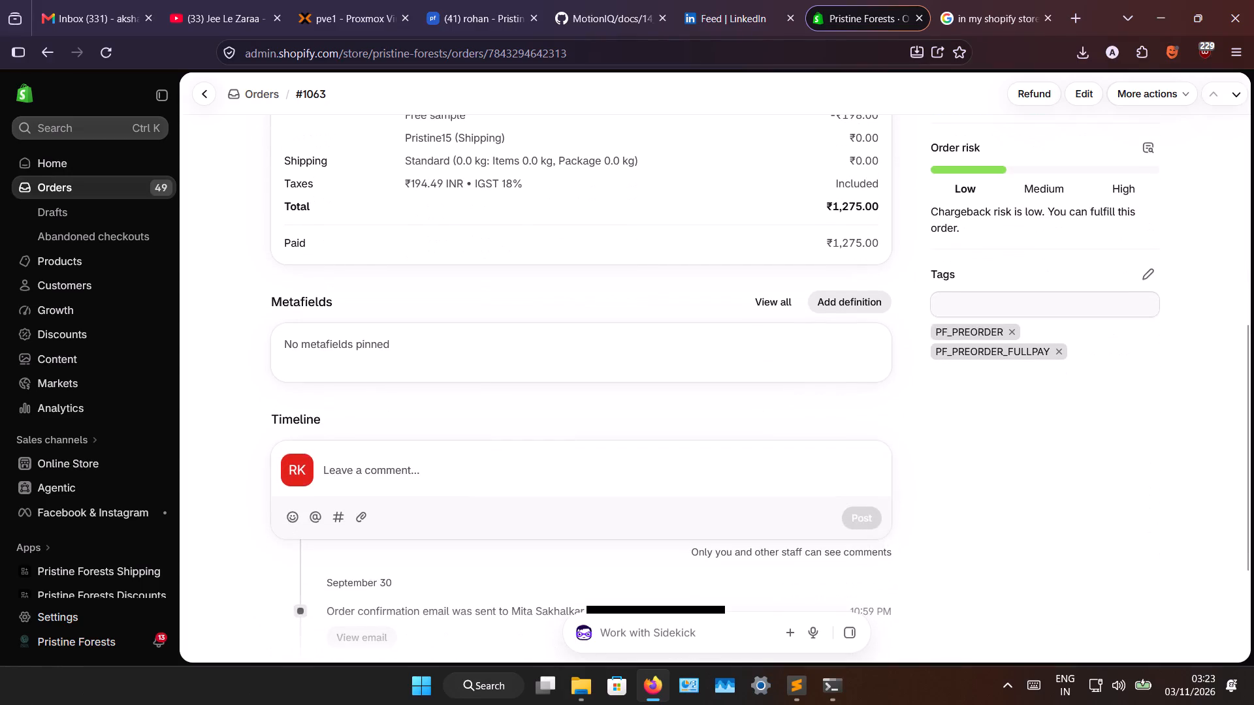
pyautogui.scroll(-2, 754, 311)
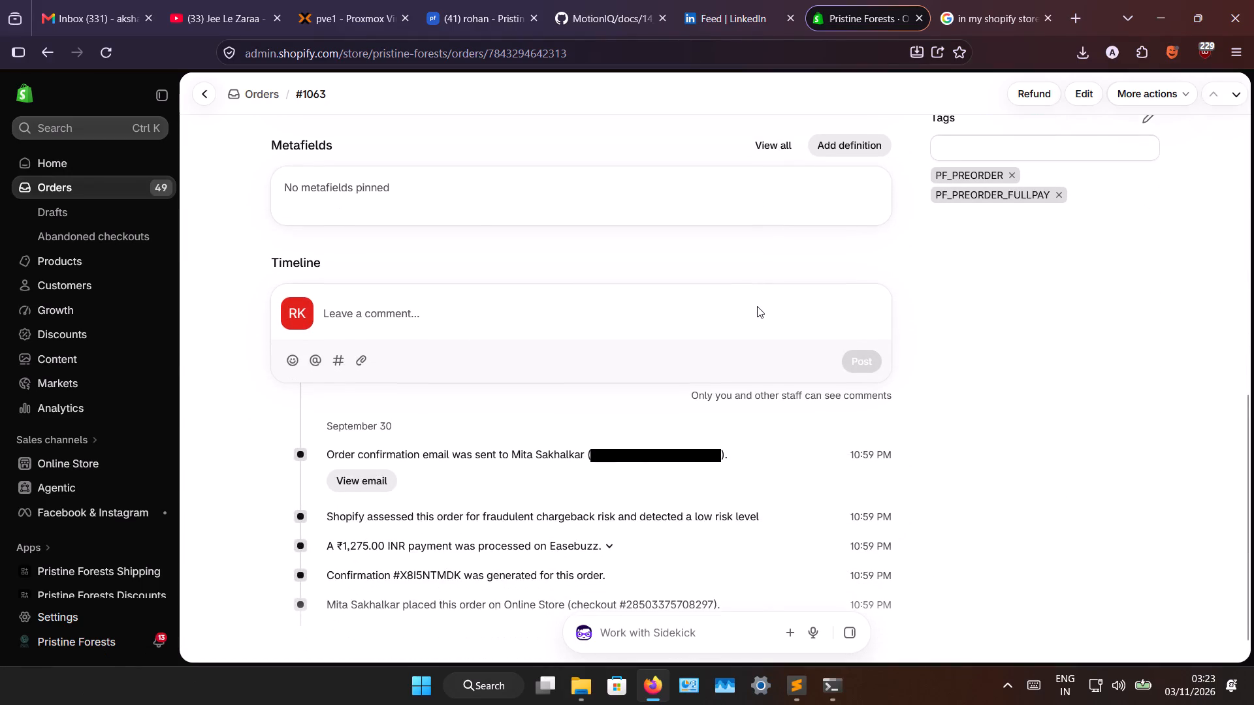
pyautogui.scroll(-2, 757, 306)
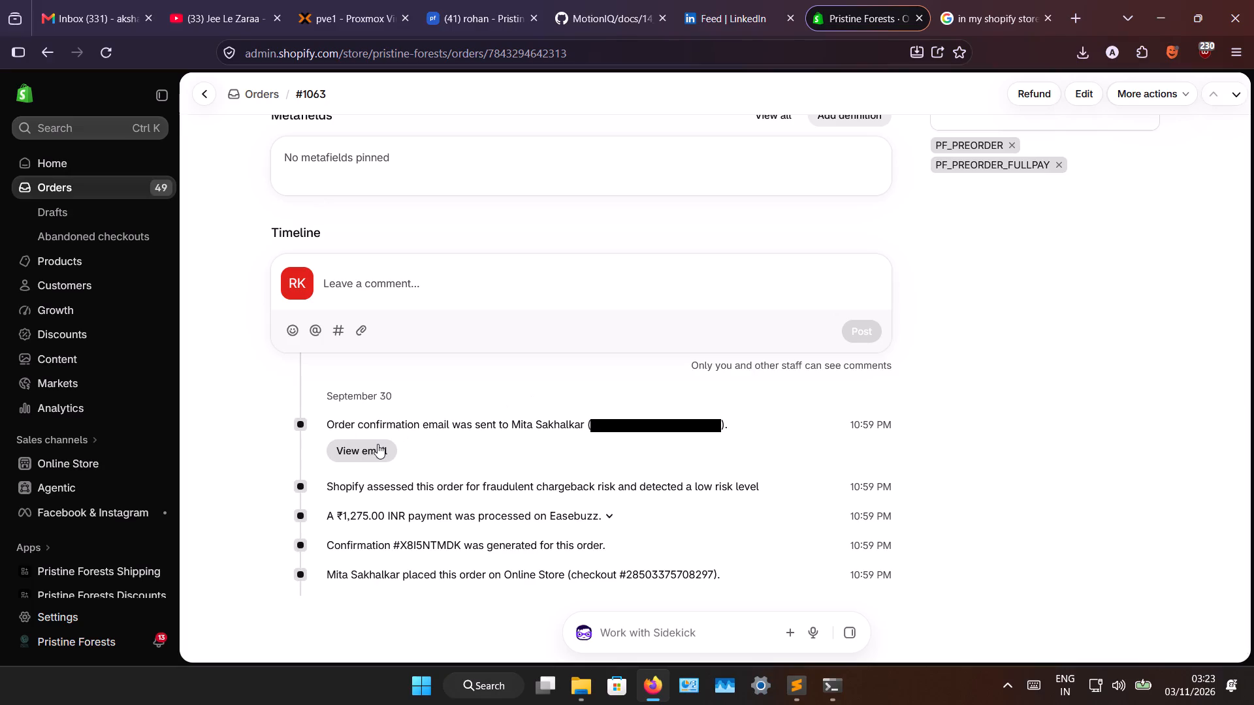
pyautogui.scroll(-3, 469, 452)
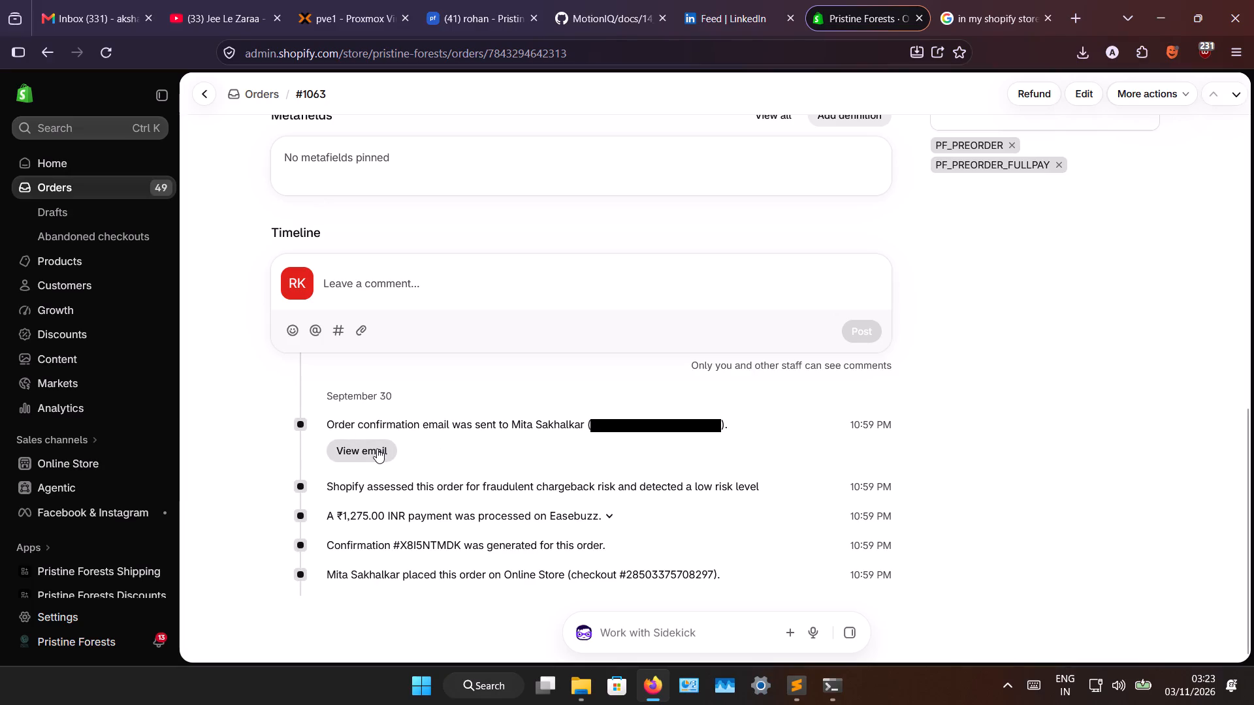
pyautogui.click(611, 514)
pyautogui.scroll(-4, 613, 514)
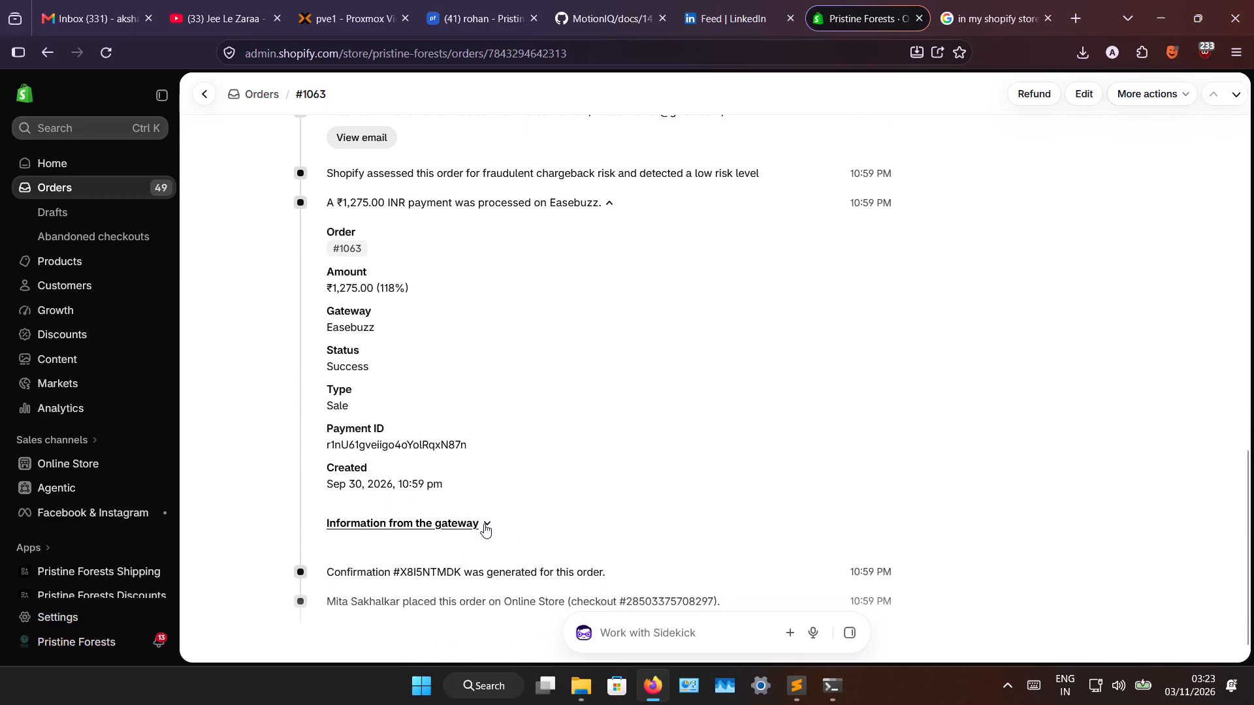
pyautogui.click(484, 524)
pyautogui.click(492, 524)
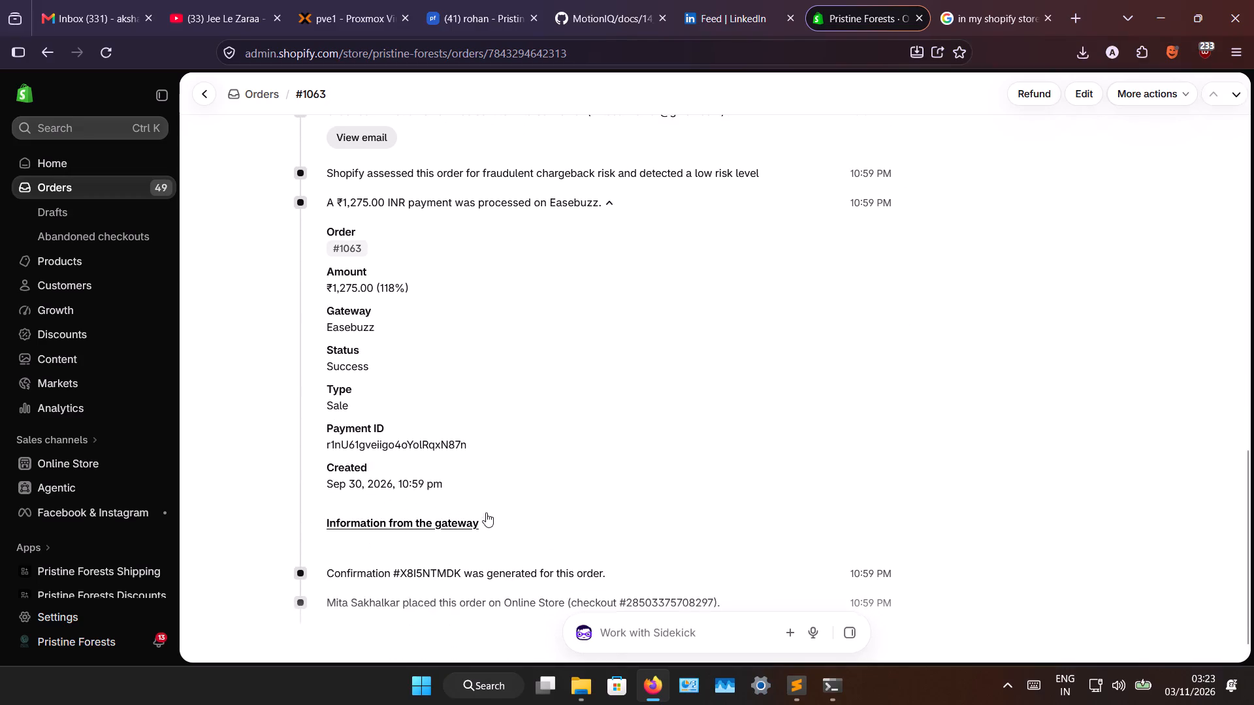
pyautogui.click(612, 208)
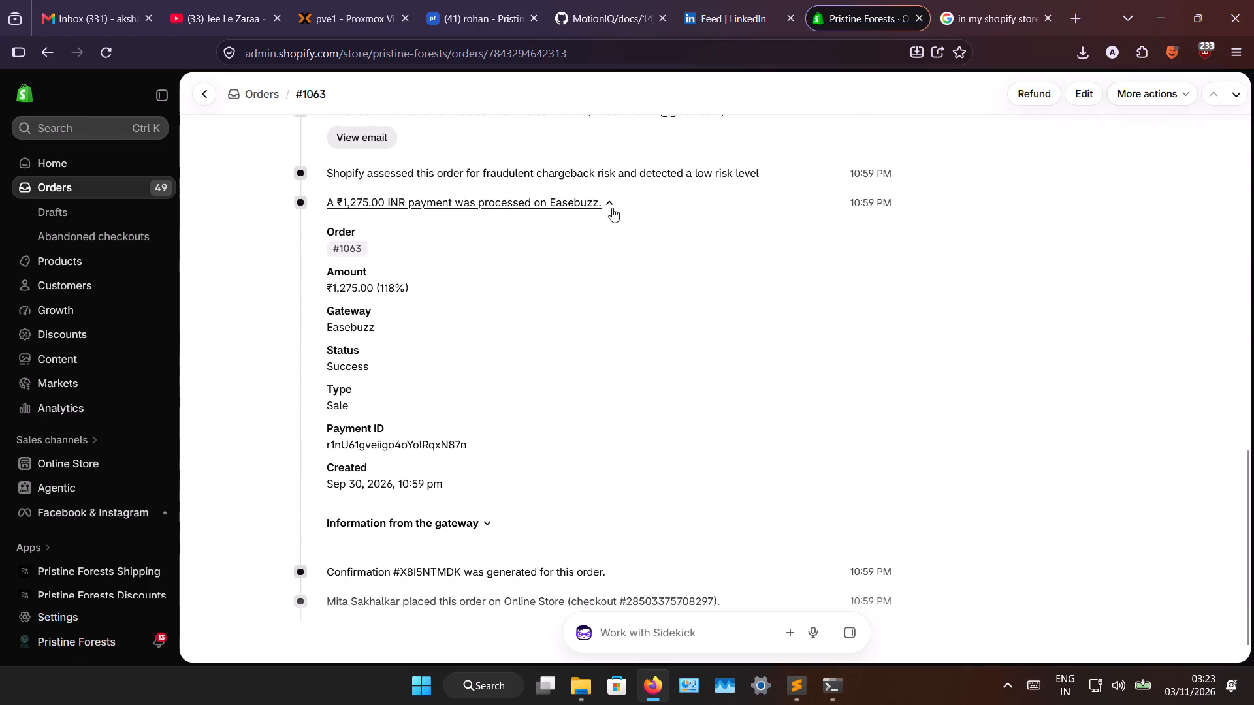
pyautogui.click(374, 455)
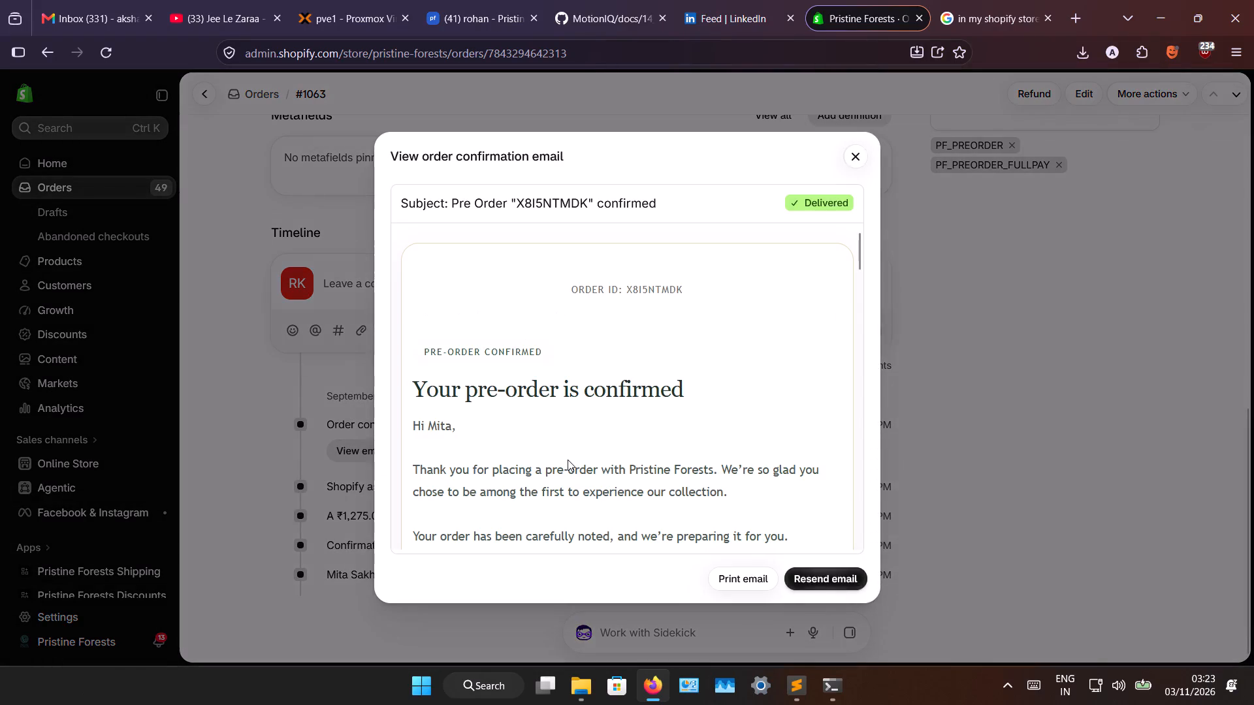
pyautogui.scroll(-1, 710, 331)
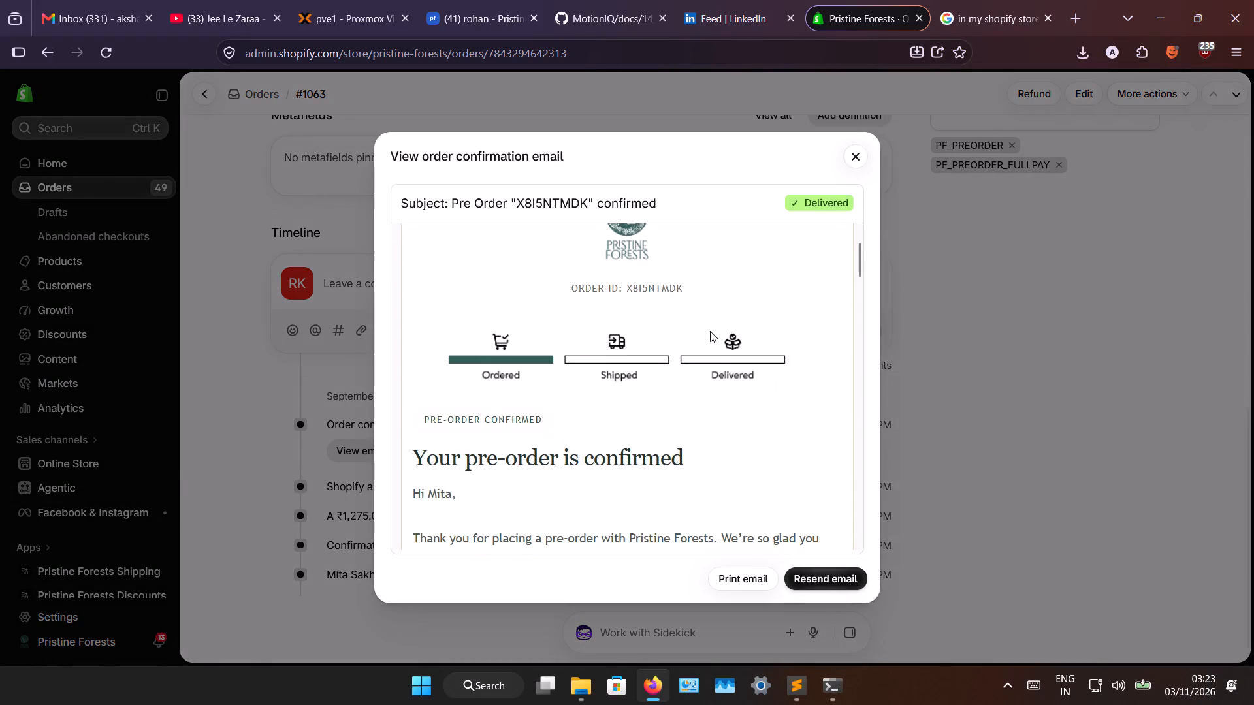
pyautogui.scroll(-4, 710, 331)
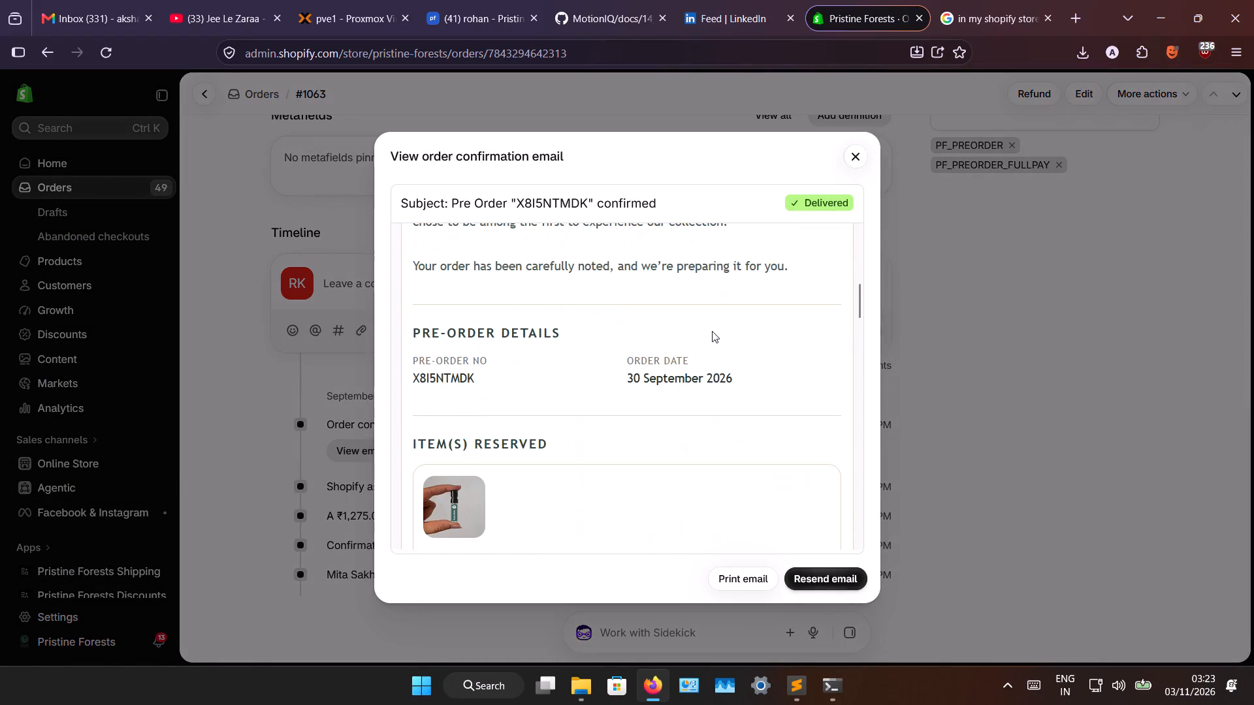
pyautogui.scroll(-5, 713, 331)
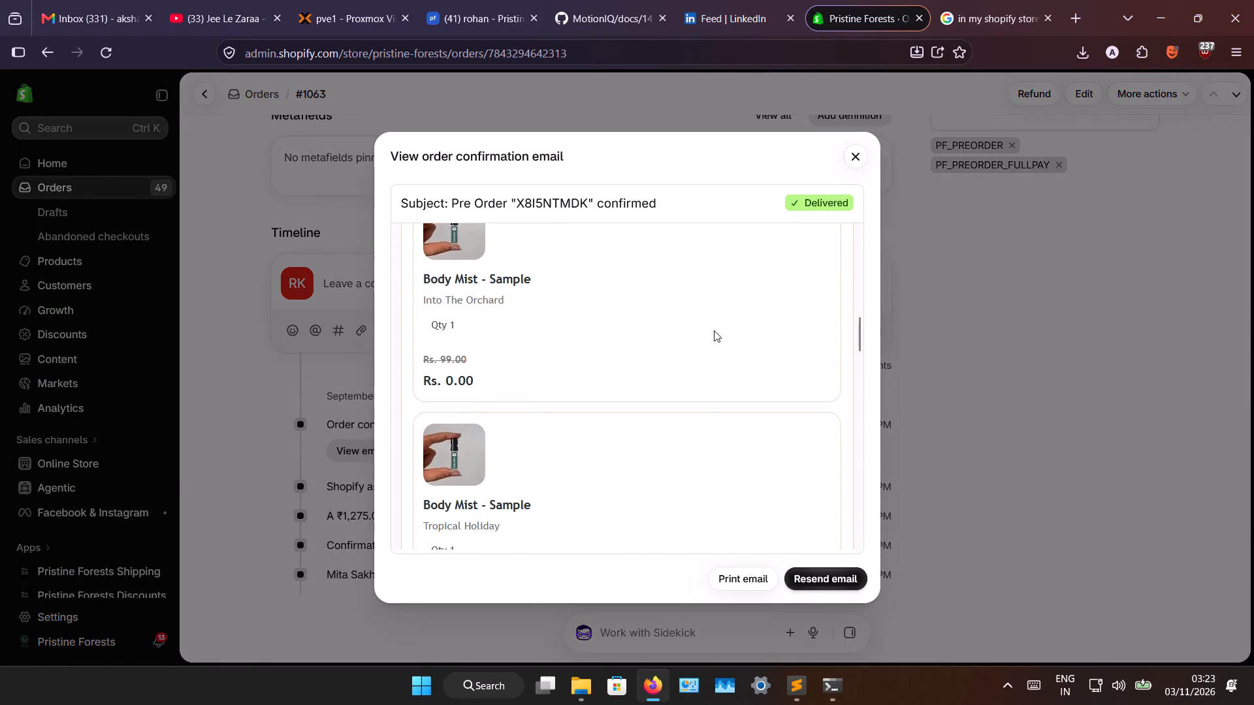
pyautogui.scroll(-1, 714, 330)
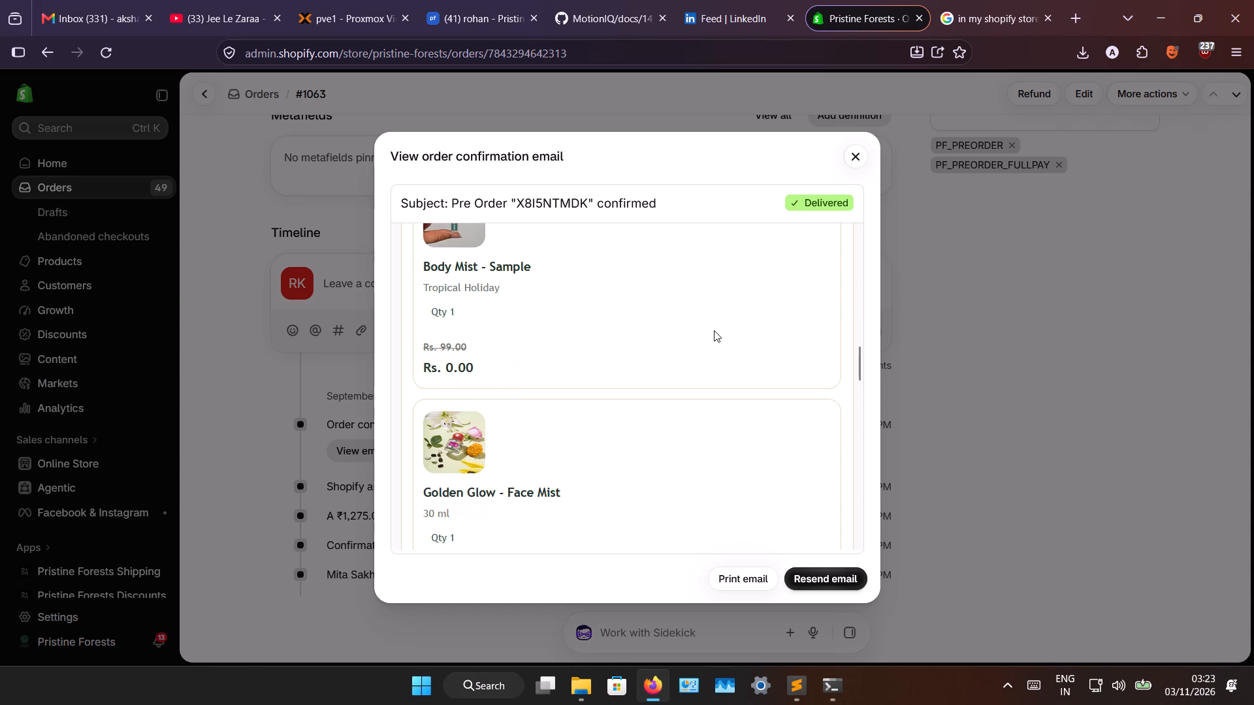
pyautogui.scroll(-6, 714, 330)
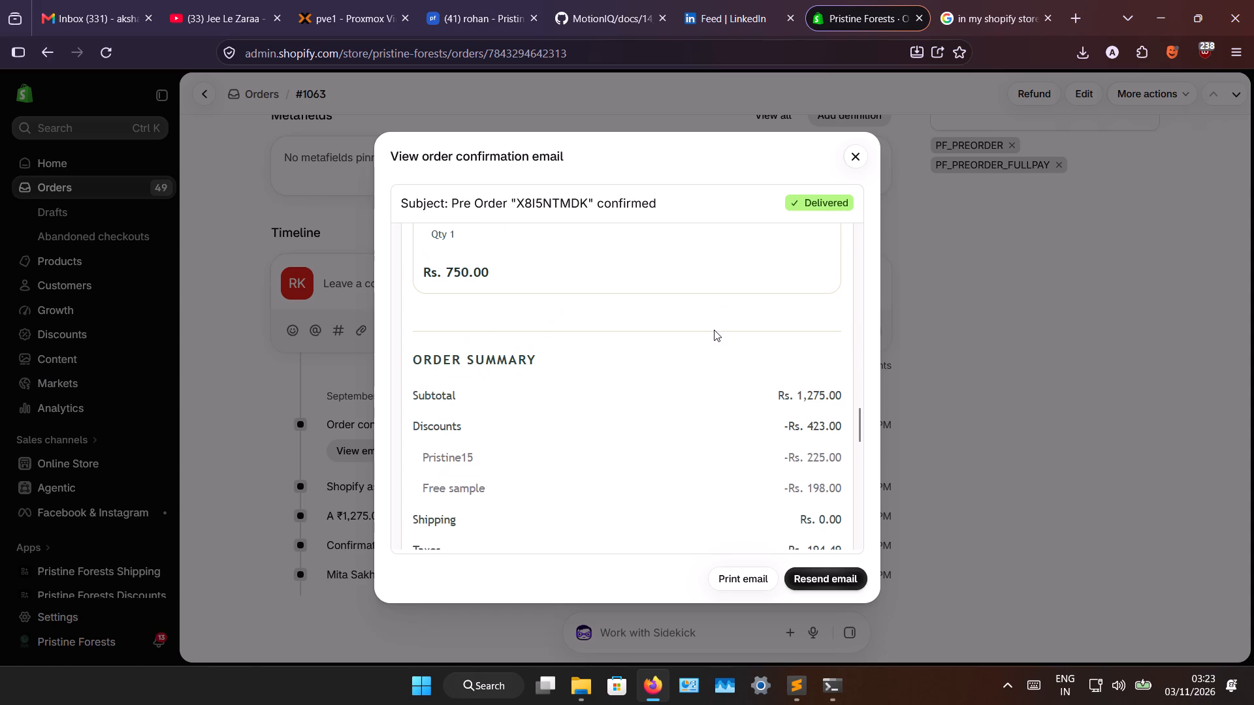
pyautogui.scroll(-5, 714, 330)
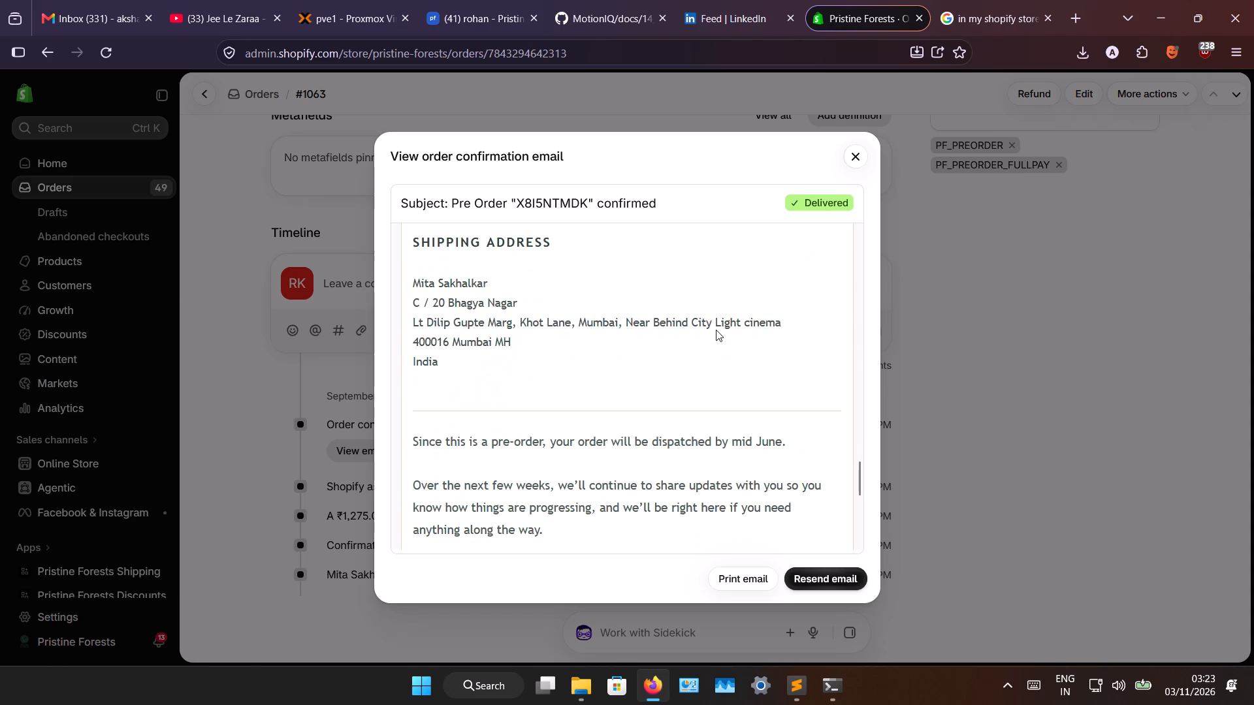
pyautogui.scroll(-2, 720, 328)
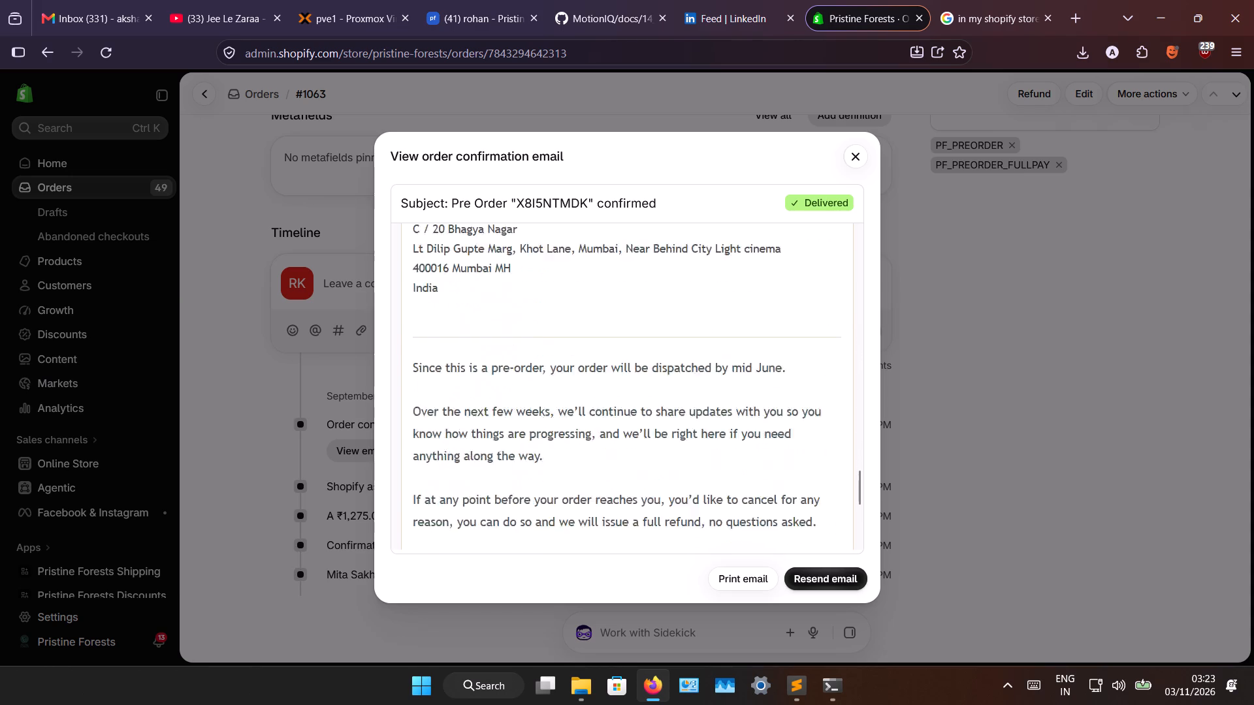
pyautogui.scroll(-7, 720, 328)
pyautogui.scroll(9, 720, 328)
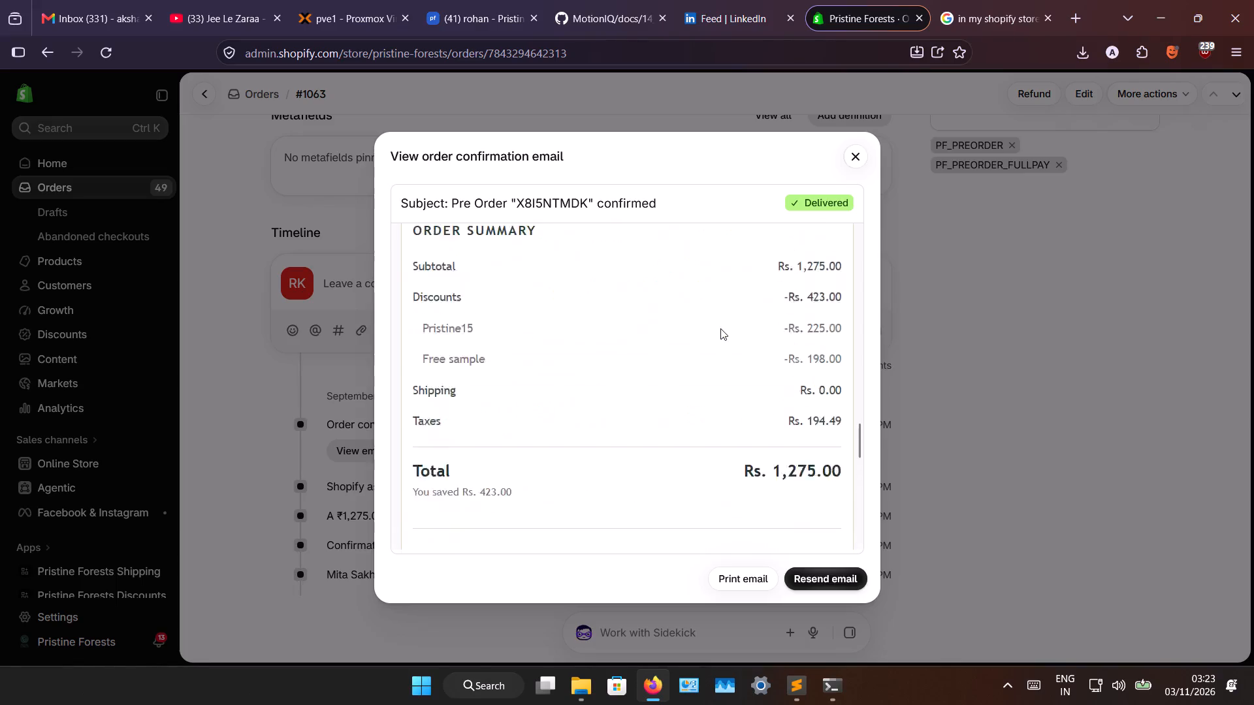
pyautogui.scroll(9, 720, 328)
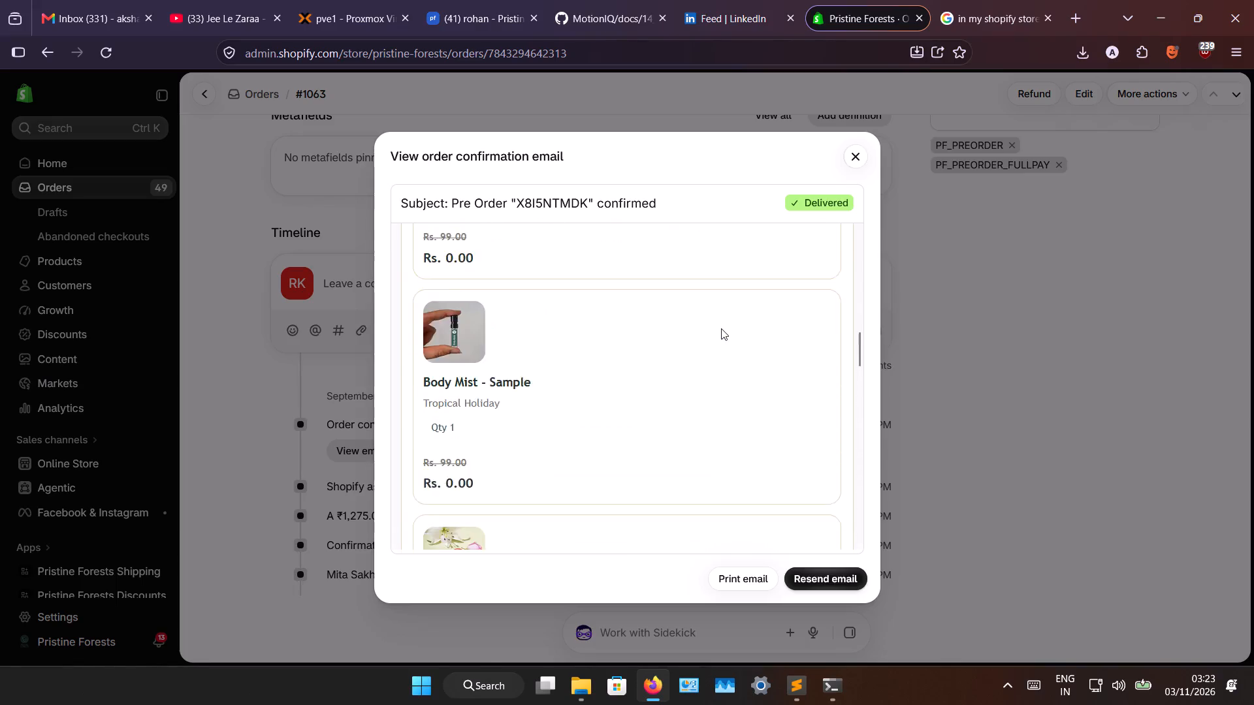
pyautogui.scroll(14, 721, 328)
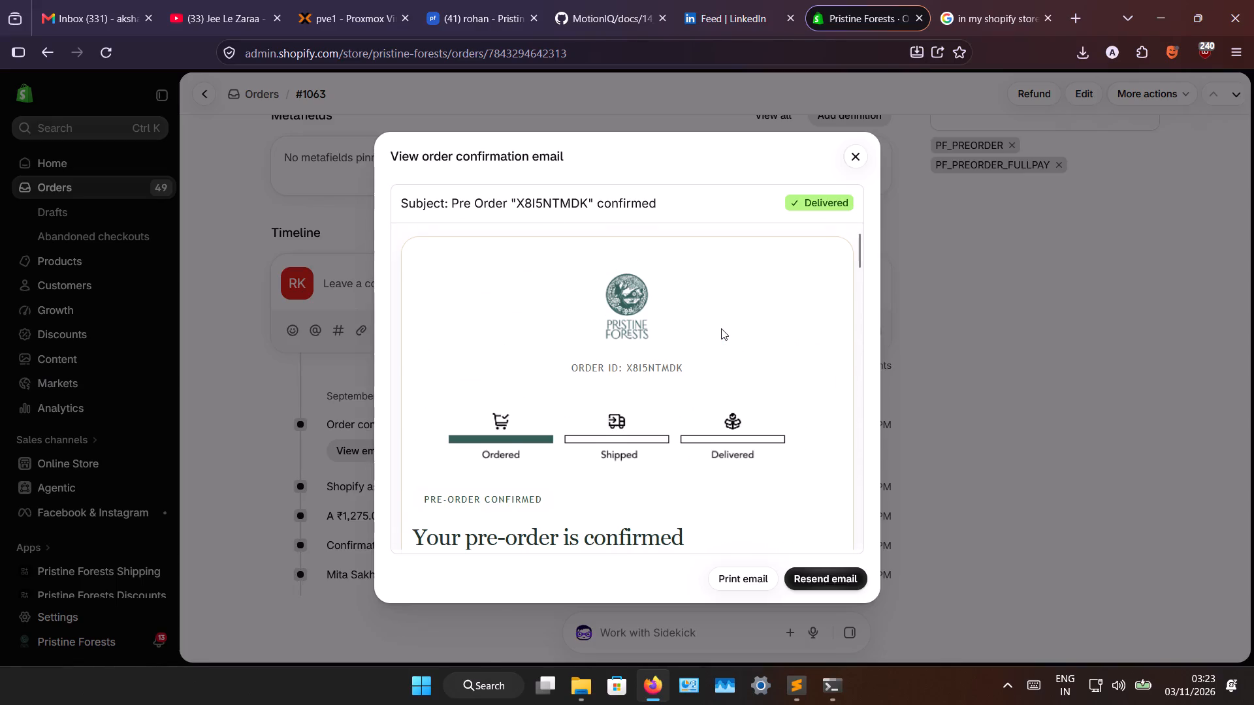
pyautogui.scroll(2, 721, 328)
pyautogui.click(861, 151)
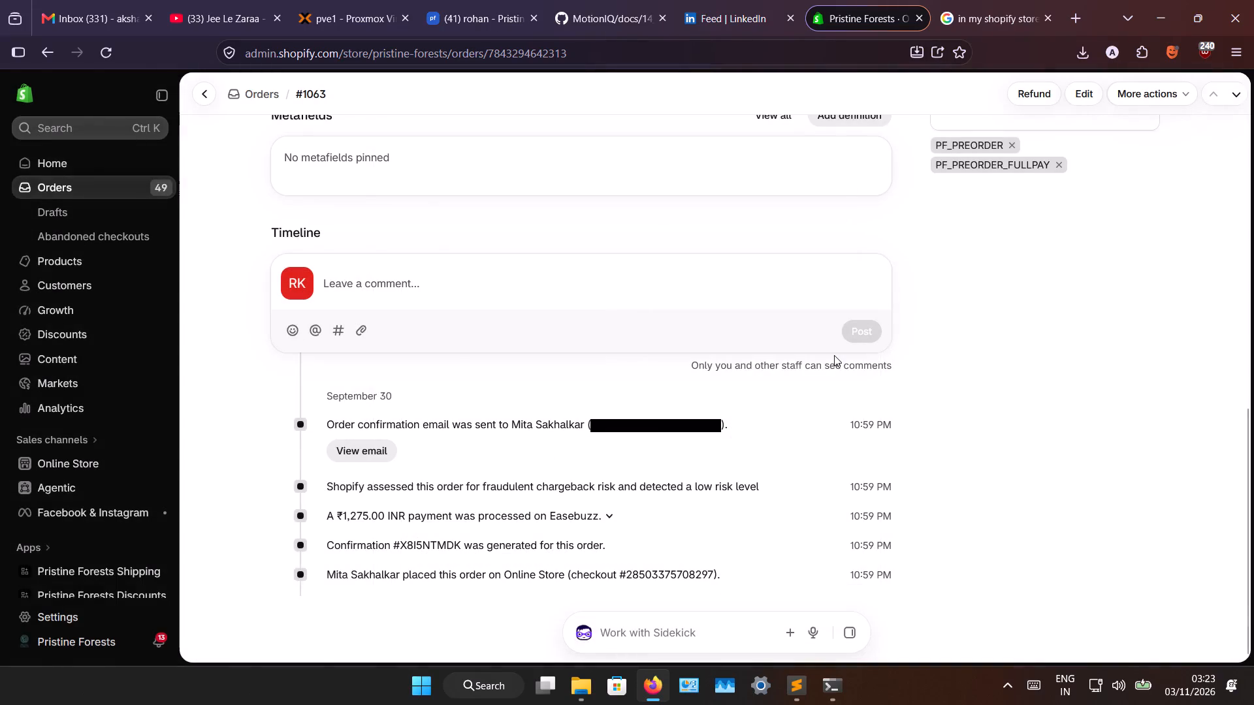
pyautogui.scroll(5, 834, 355)
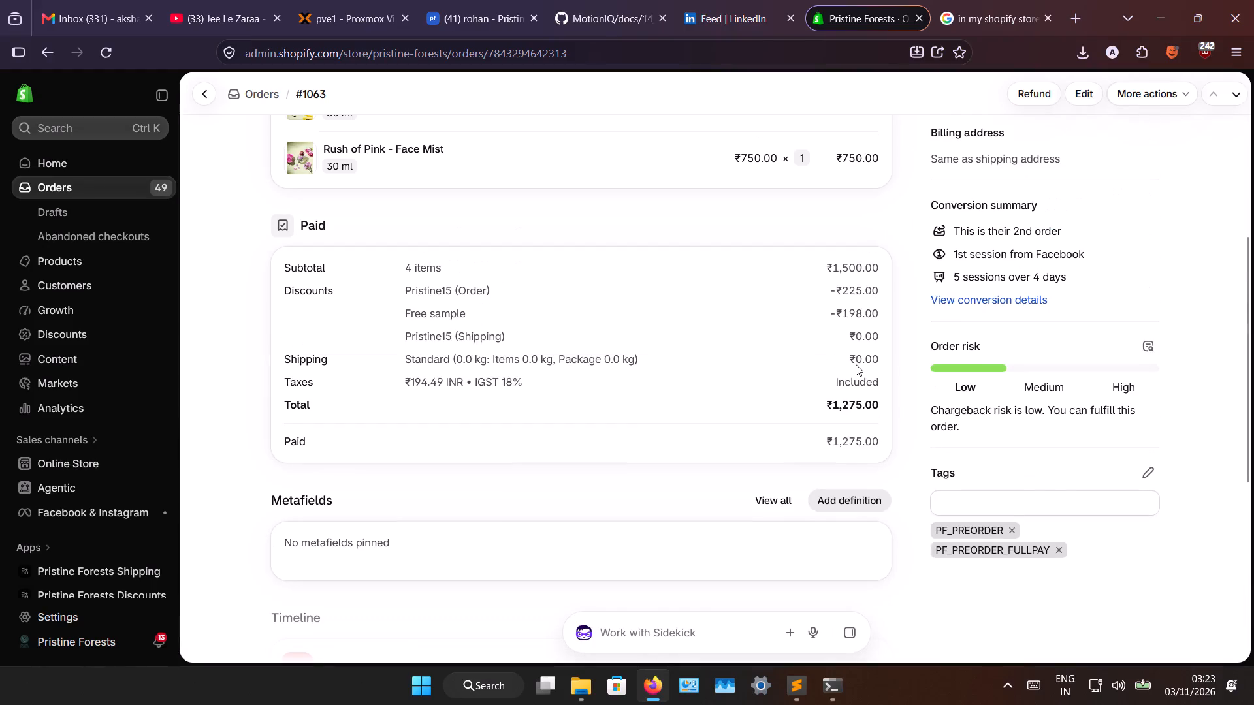
pyautogui.scroll(2, 860, 368)
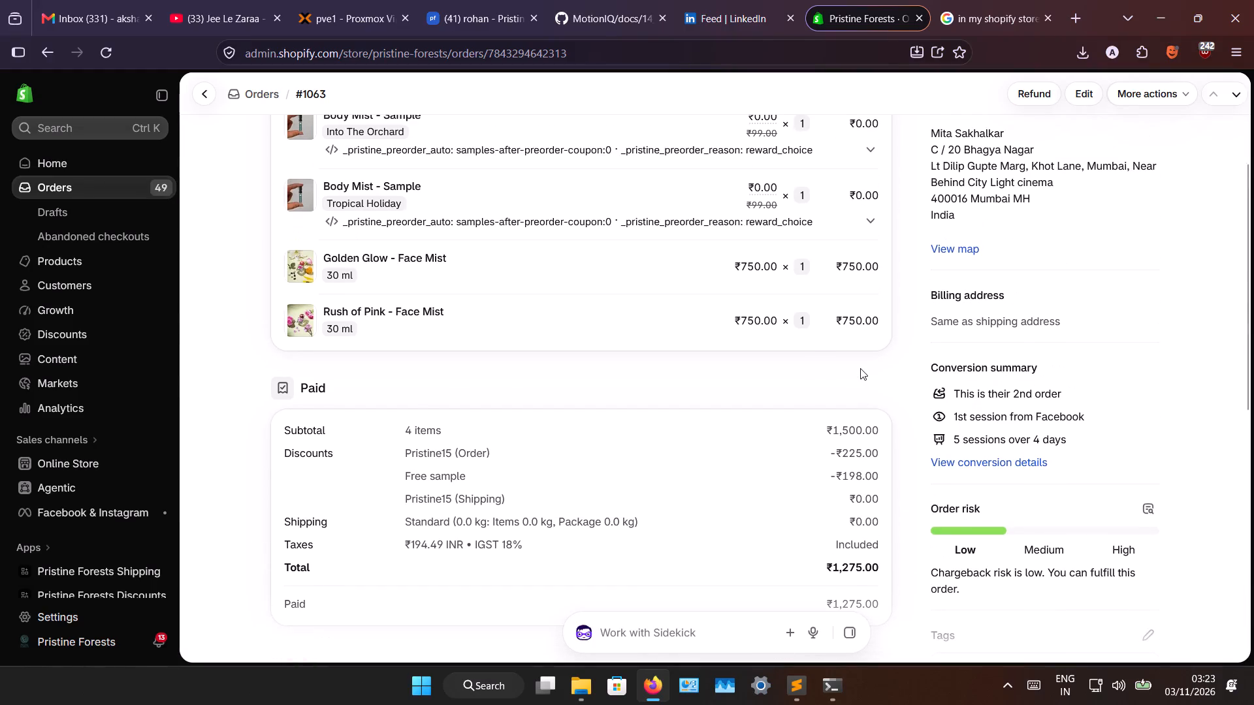
pyautogui.scroll(2, 861, 368)
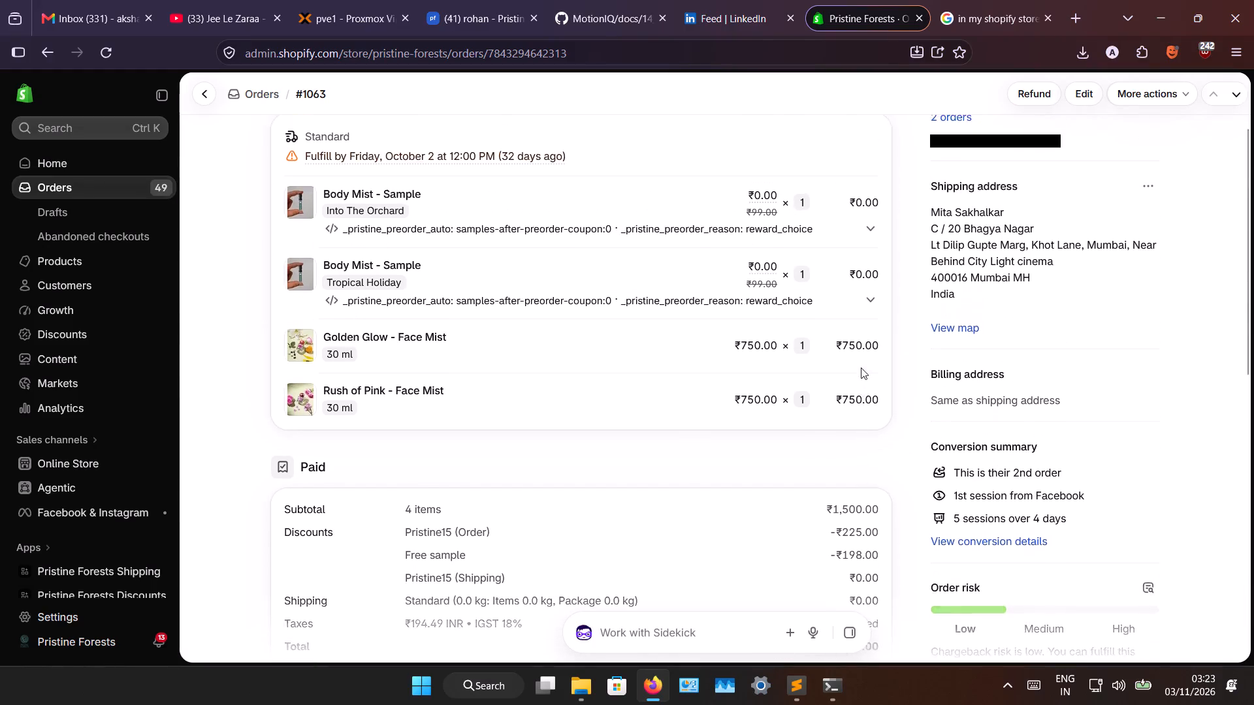
pyautogui.scroll(1, 861, 368)
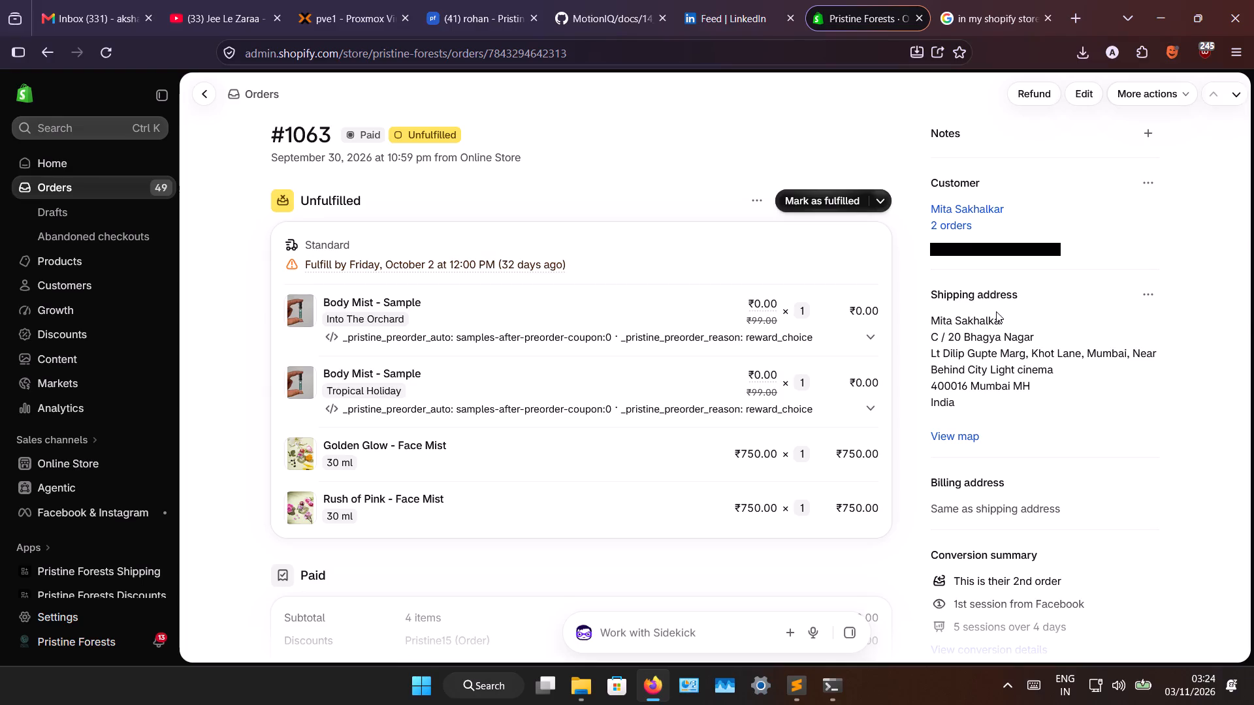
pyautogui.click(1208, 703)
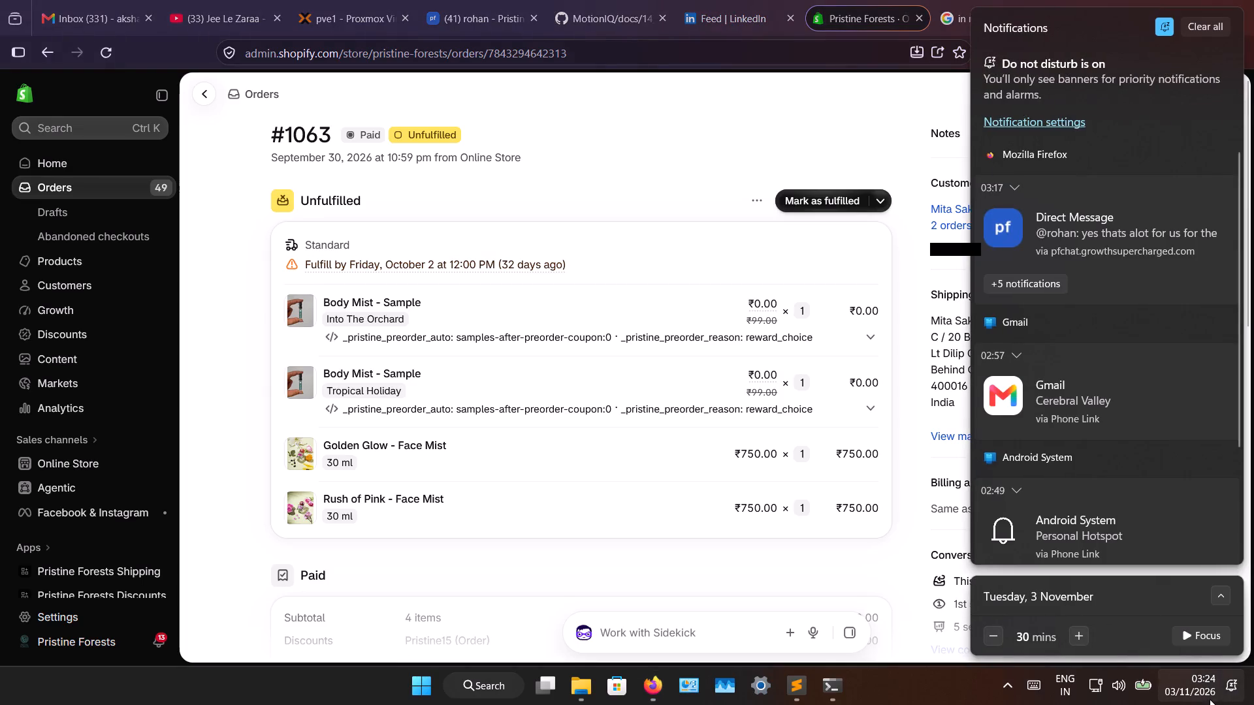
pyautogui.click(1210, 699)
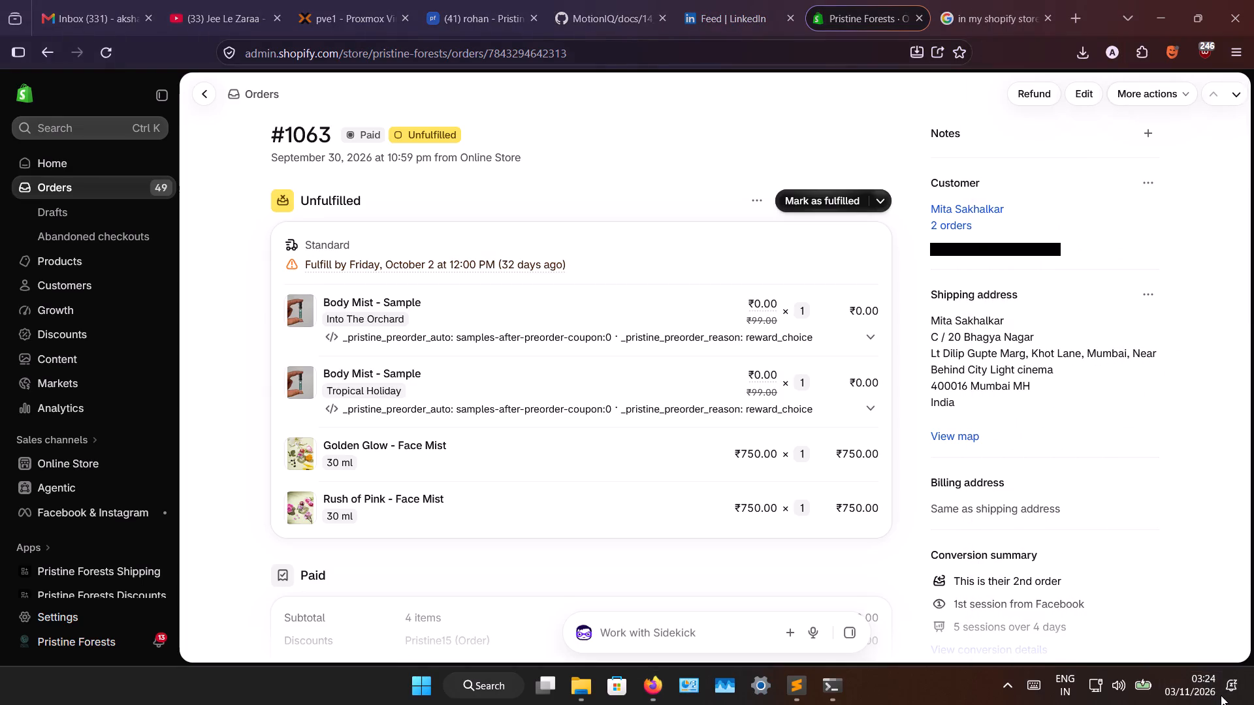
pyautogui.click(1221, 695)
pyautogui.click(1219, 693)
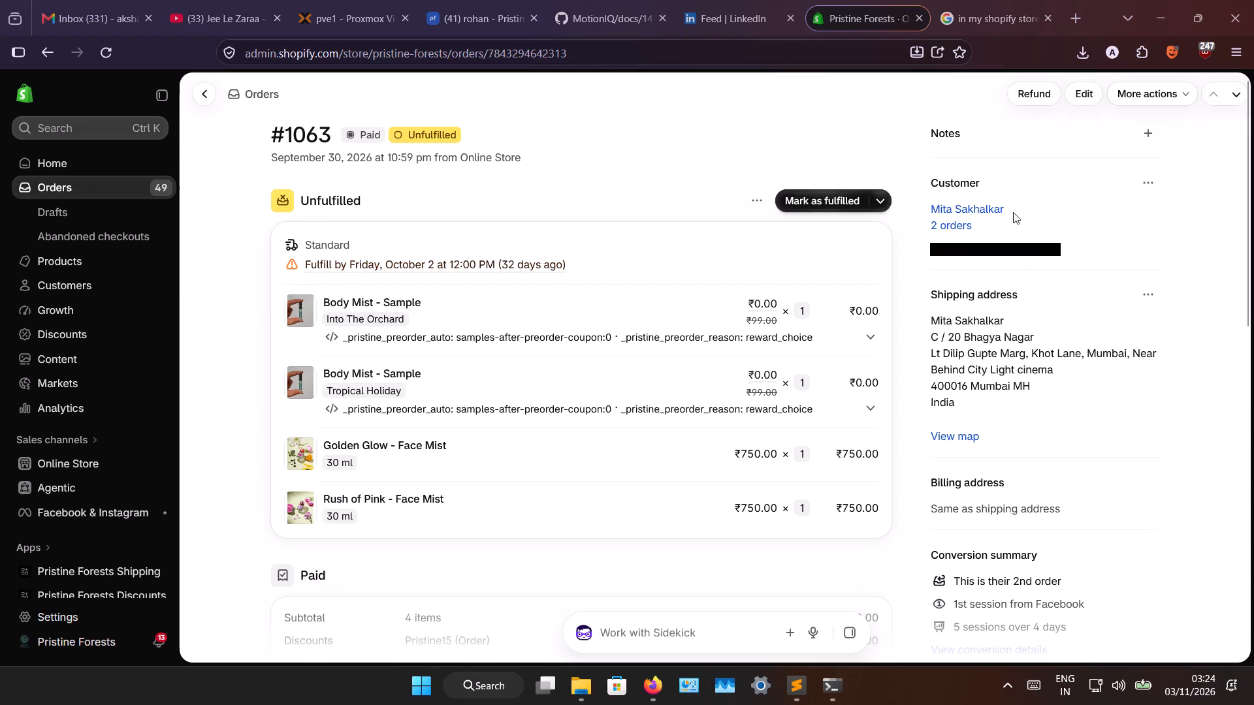
pyautogui.click(958, 212)
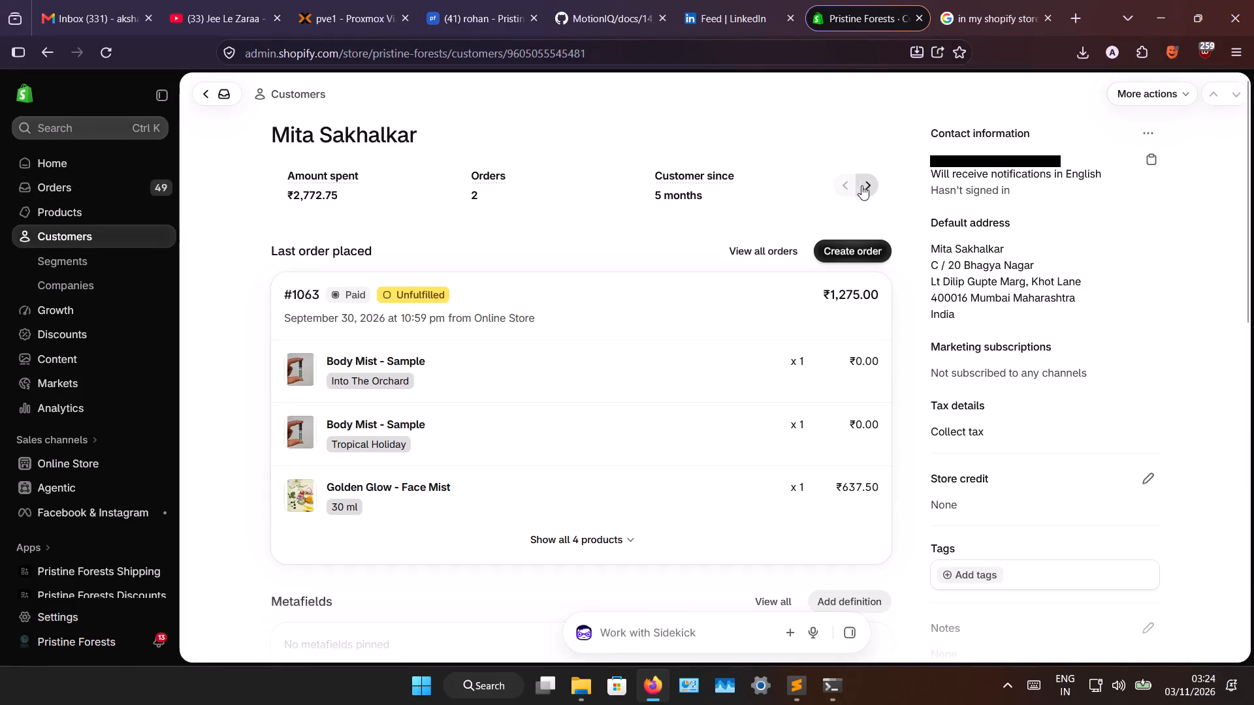
pyautogui.click(861, 185)
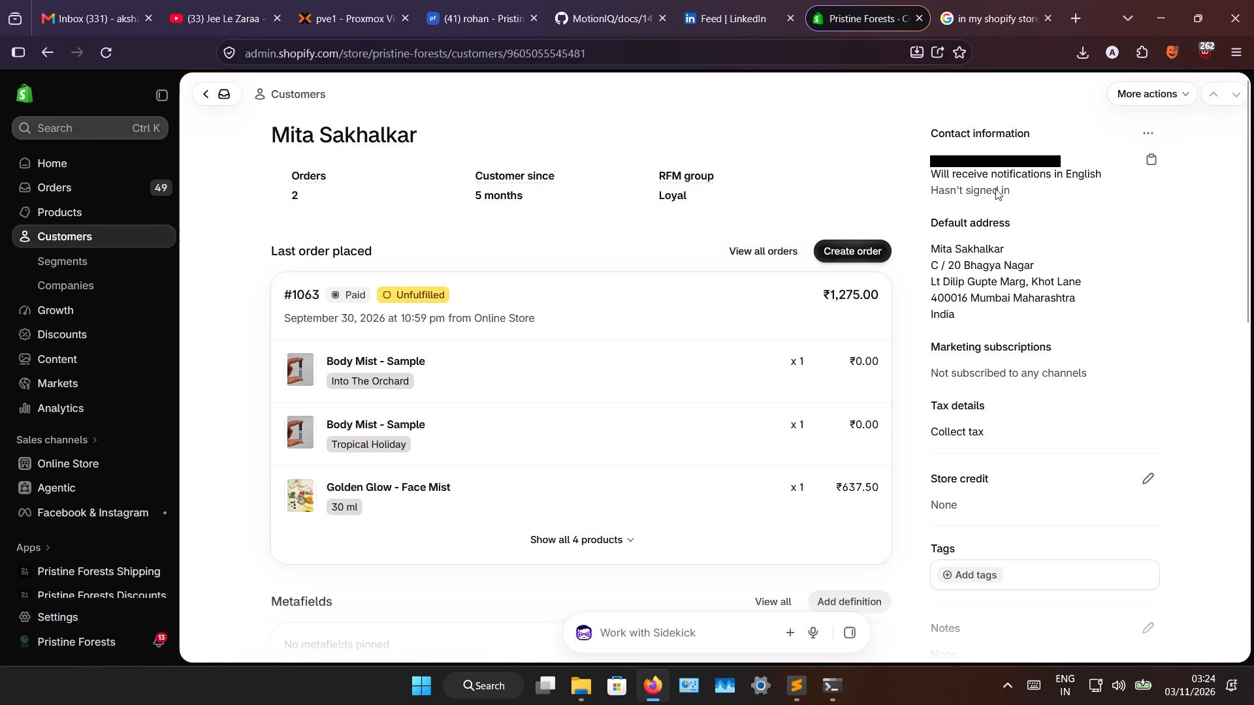
pyautogui.scroll(-2, 918, 338)
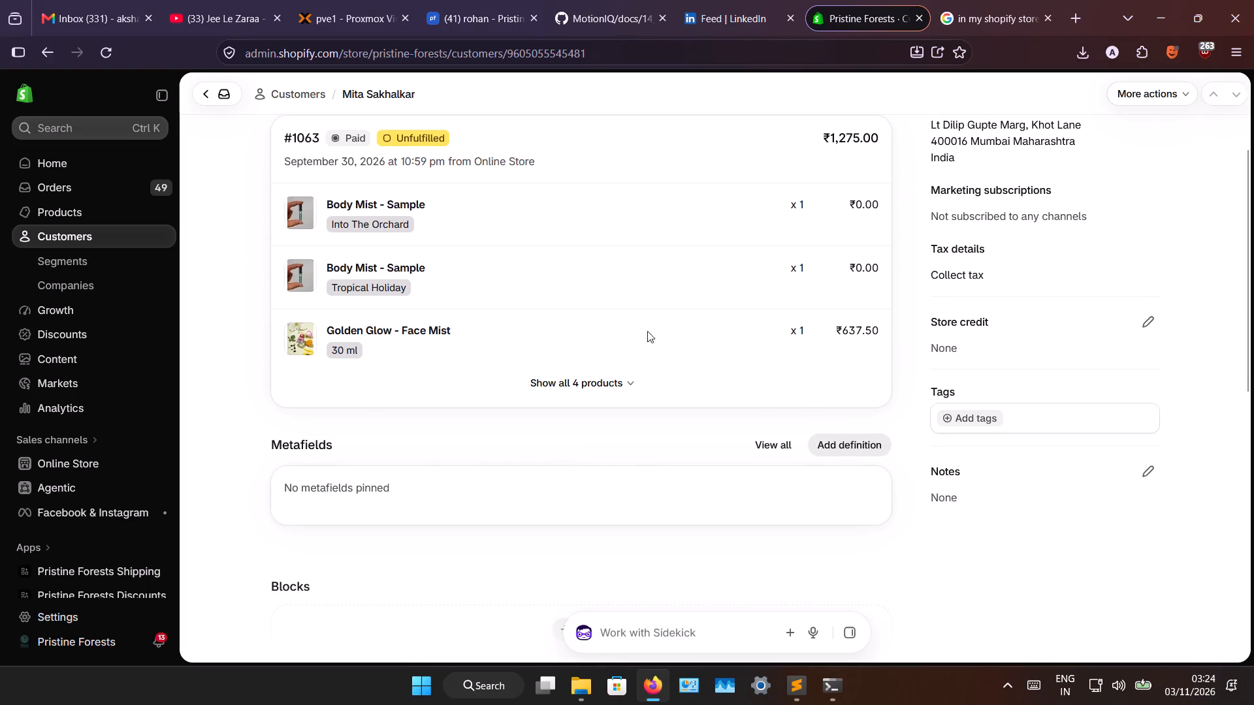
pyautogui.scroll(4, 528, 321)
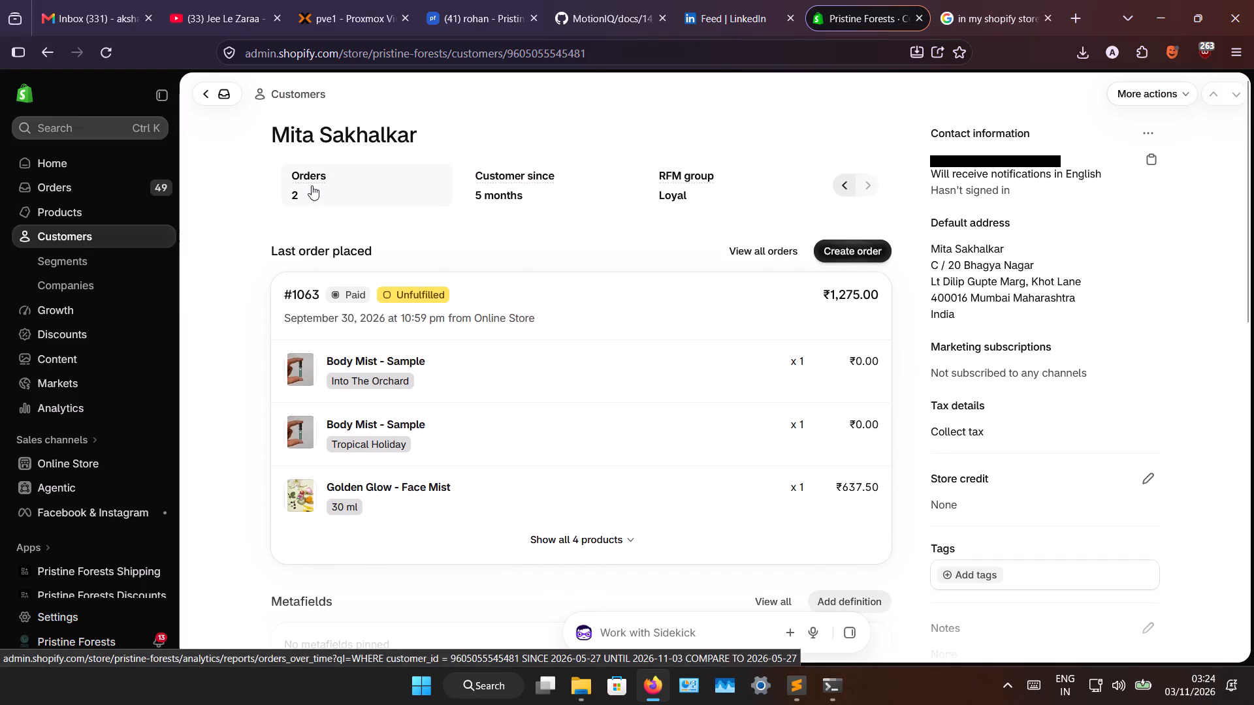
pyautogui.click(201, 89)
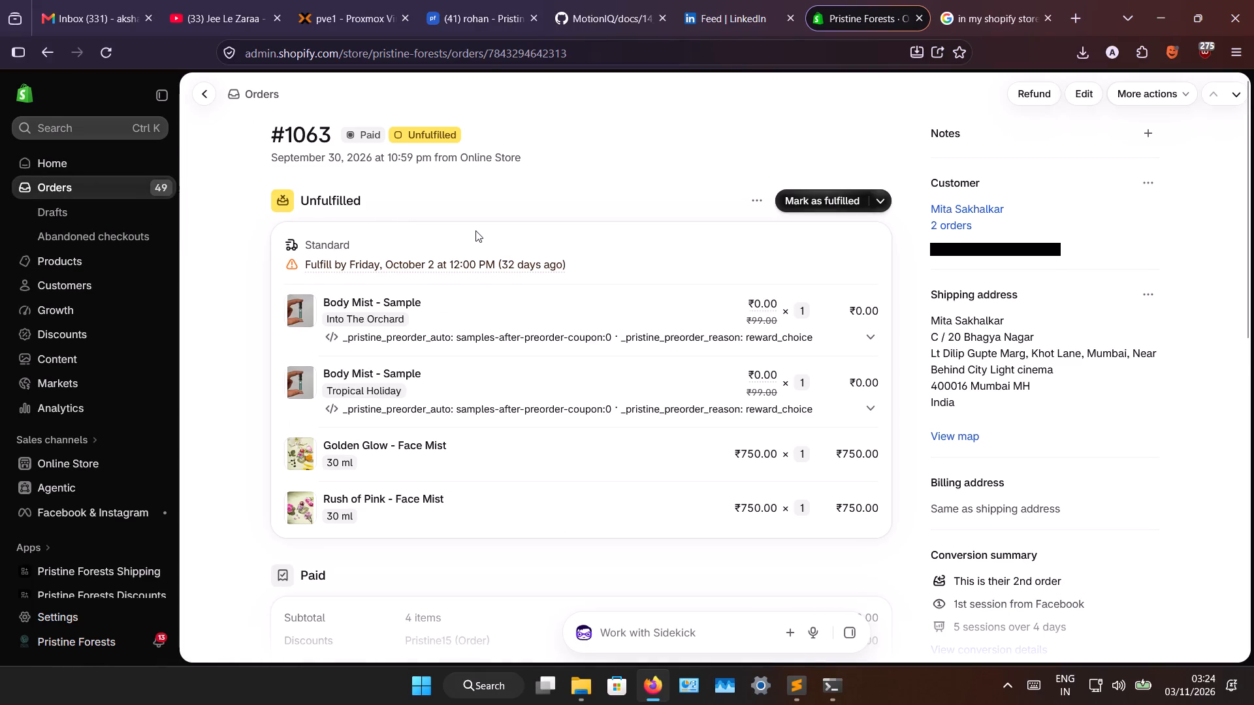
pyautogui.click(208, 90)
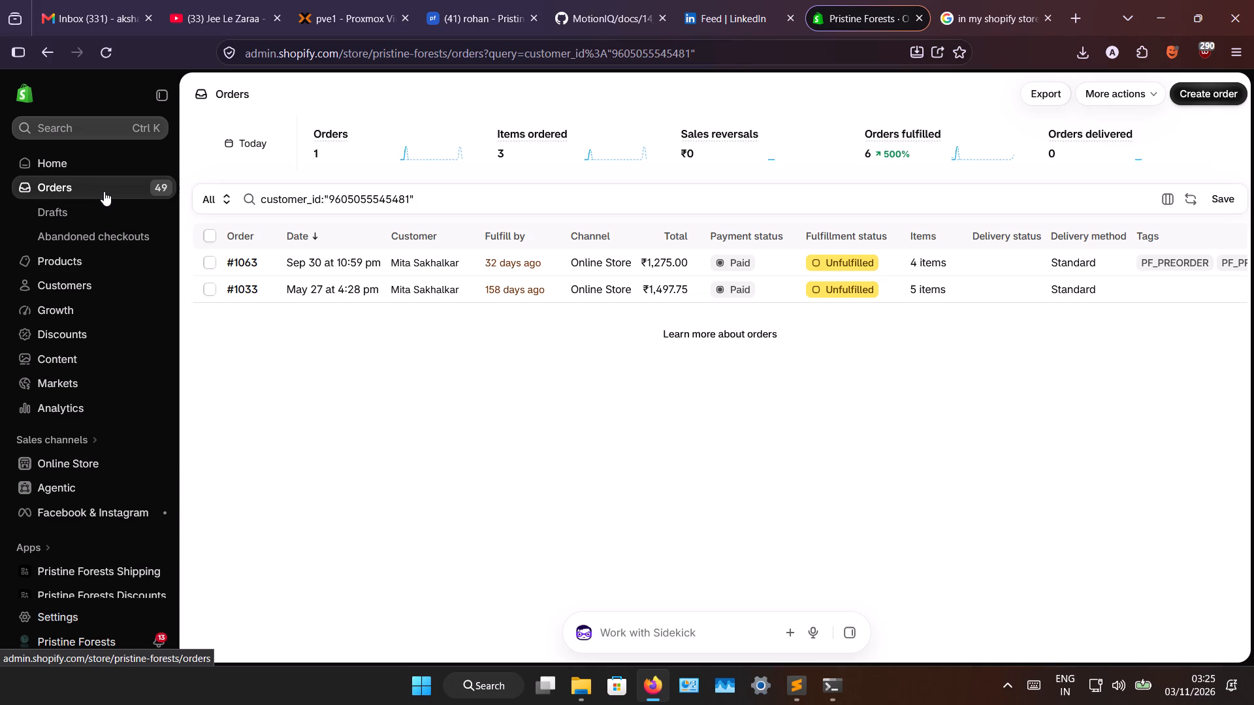
# Check the terminal's table of prepaid orders without mobile numbers and switch back to the store's orders list.
pyautogui.click(104, 191)
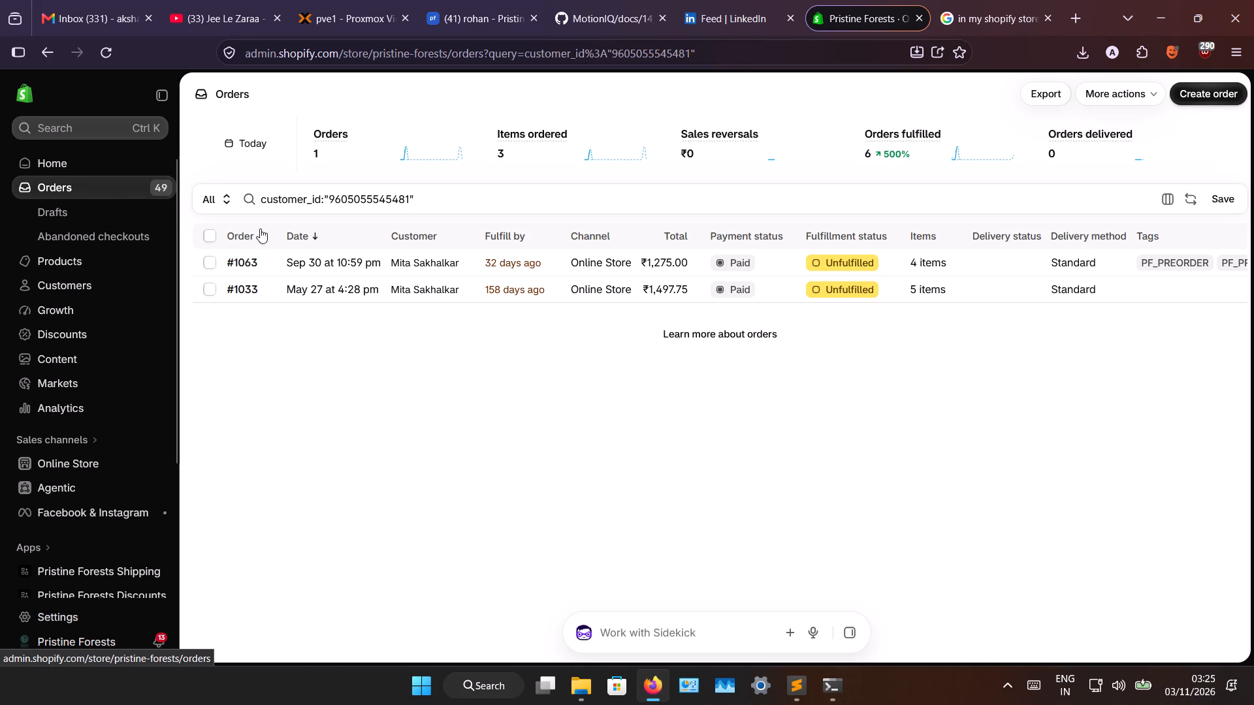
pyautogui.click(841, 678)
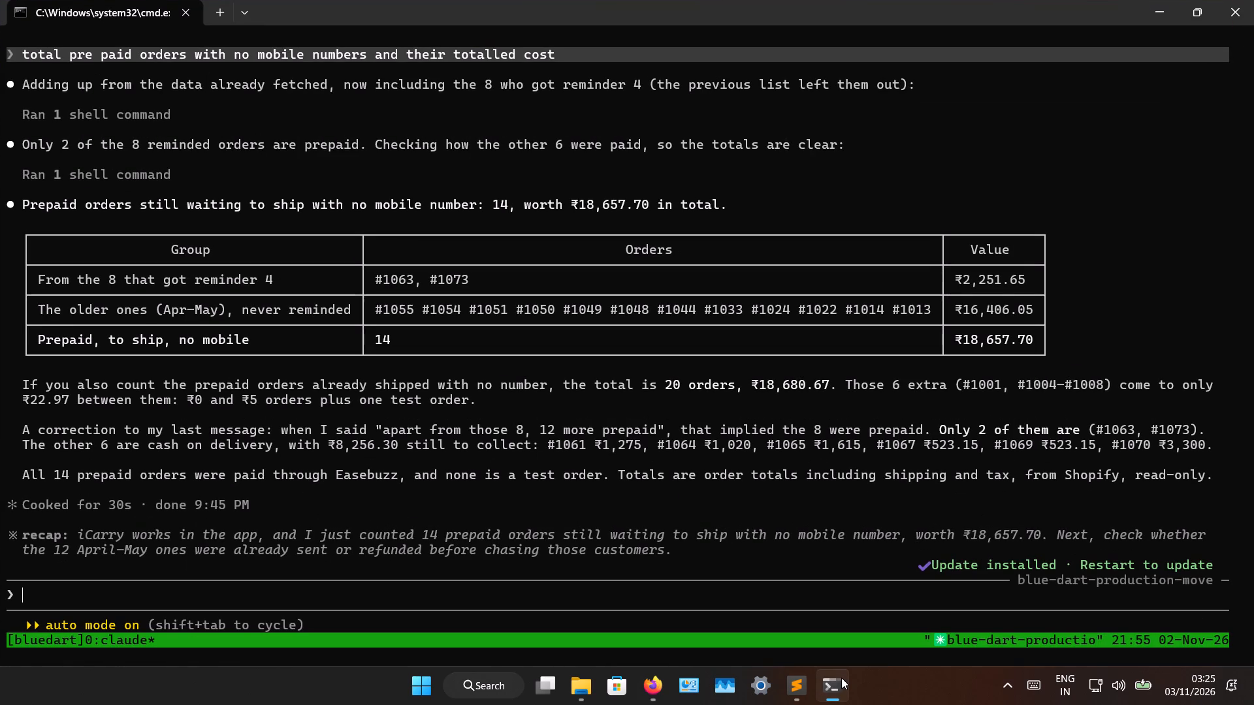
pyautogui.click(841, 678)
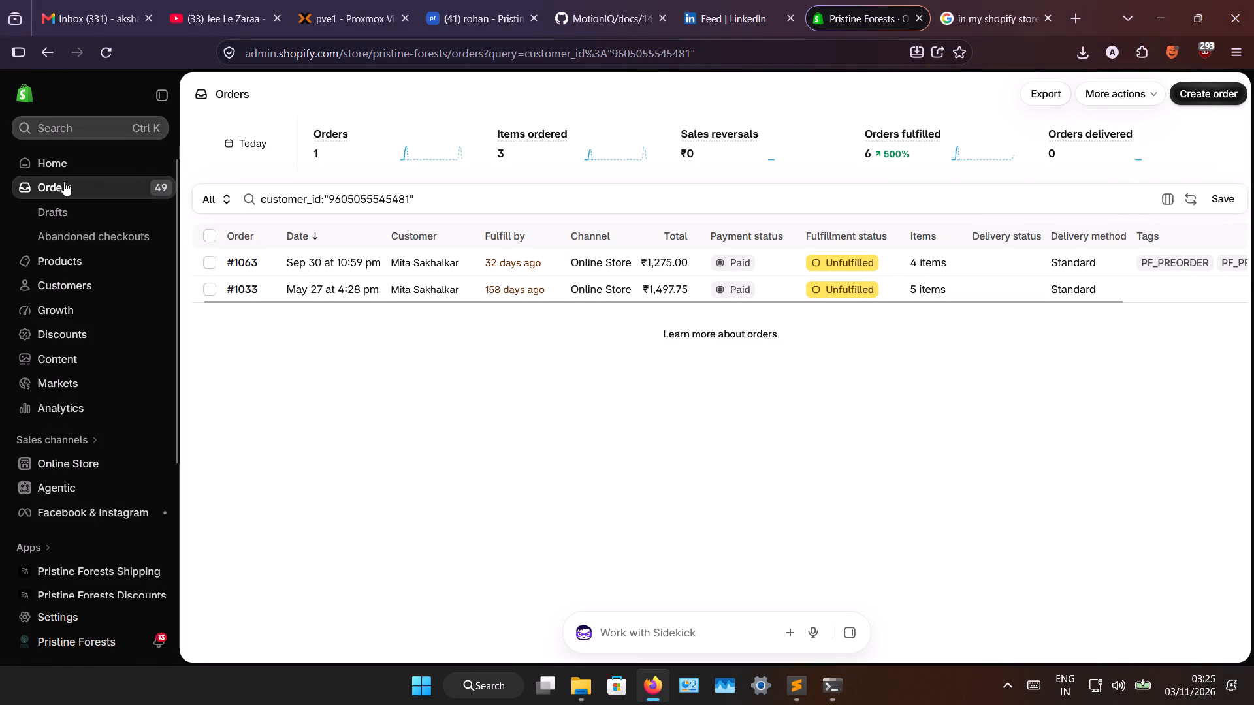
# Clear the customer ID filter so the orders list covers all customers.
pyautogui.click(63, 181)
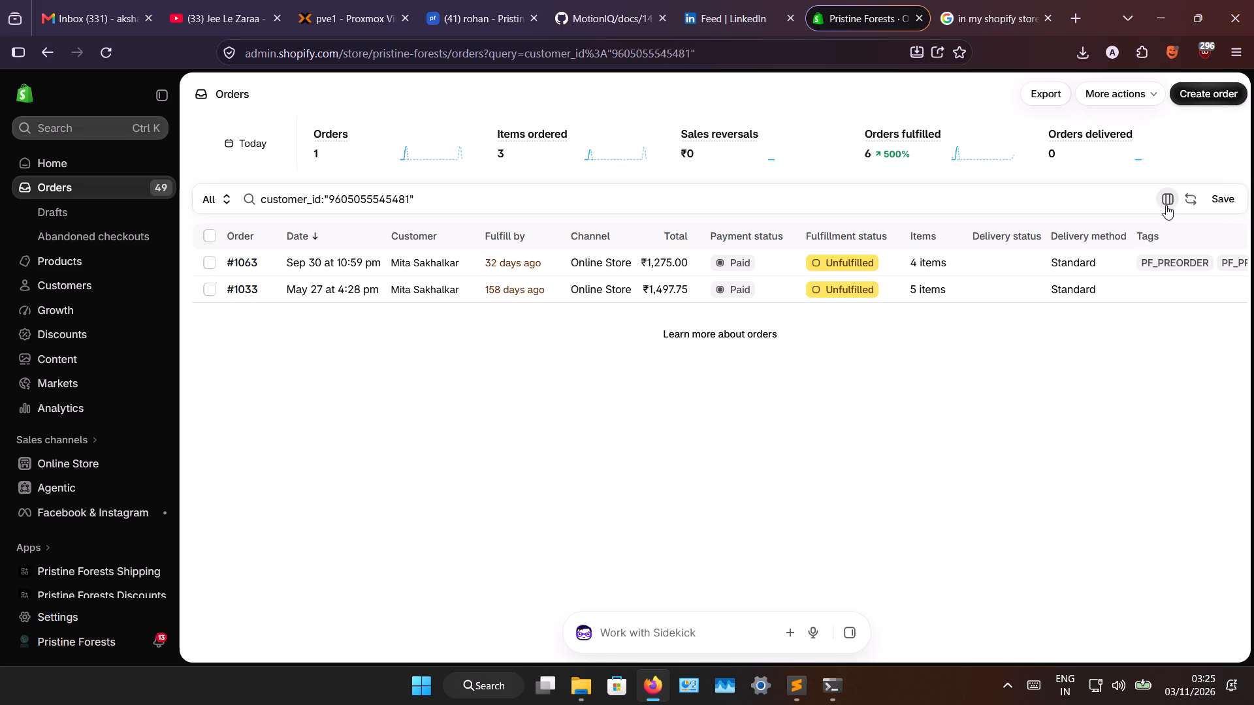
pyautogui.tripleClick(362, 200)
pyautogui.press('BackSpace')
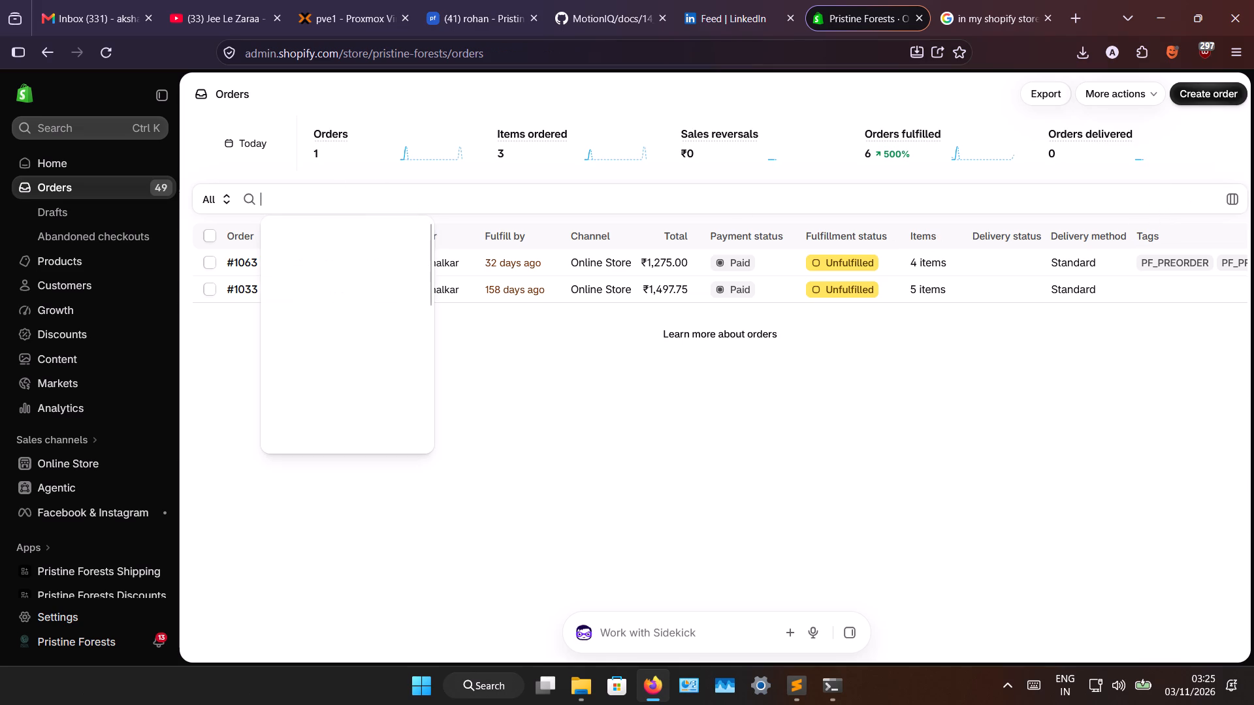
pyautogui.click(615, 181)
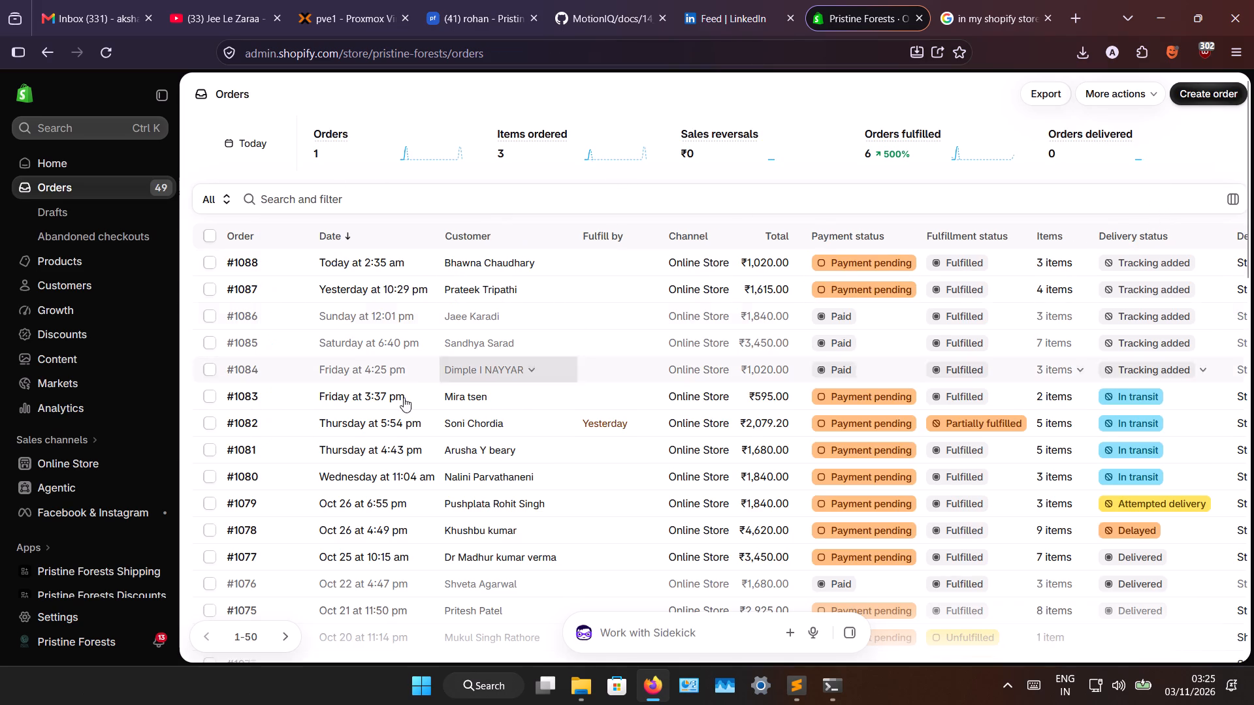
pyautogui.scroll(-2, 266, 475)
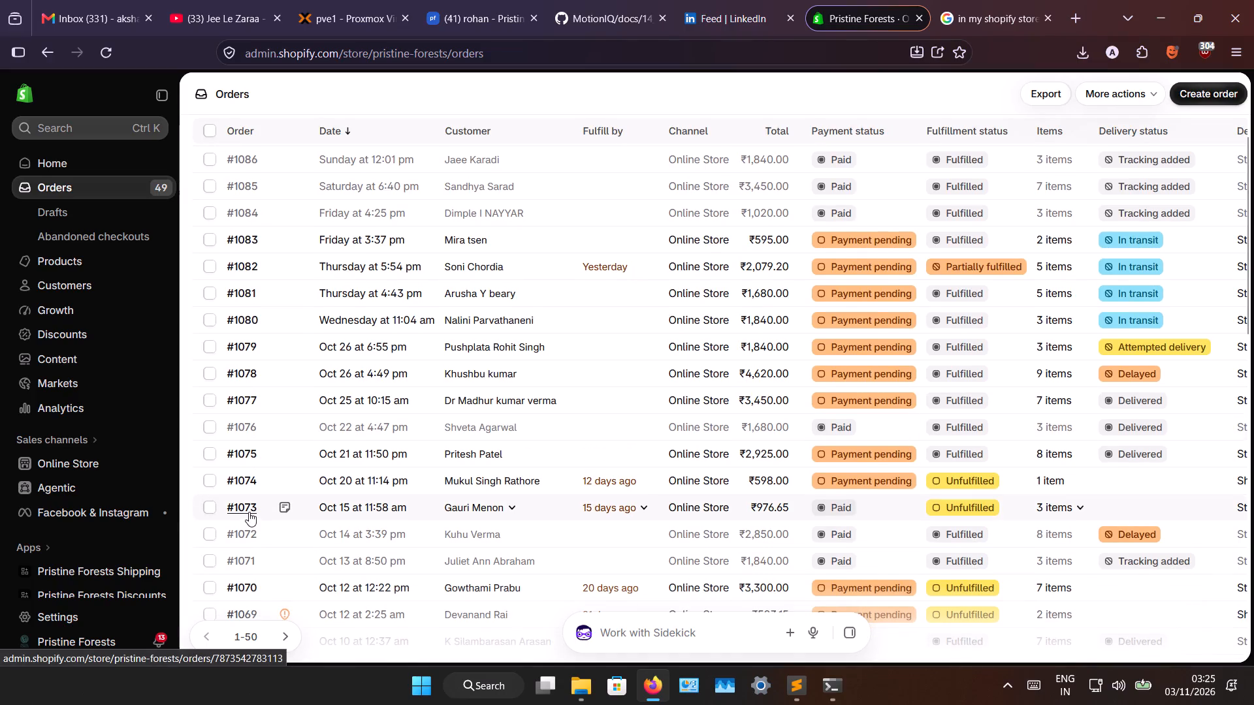
pyautogui.click(249, 512)
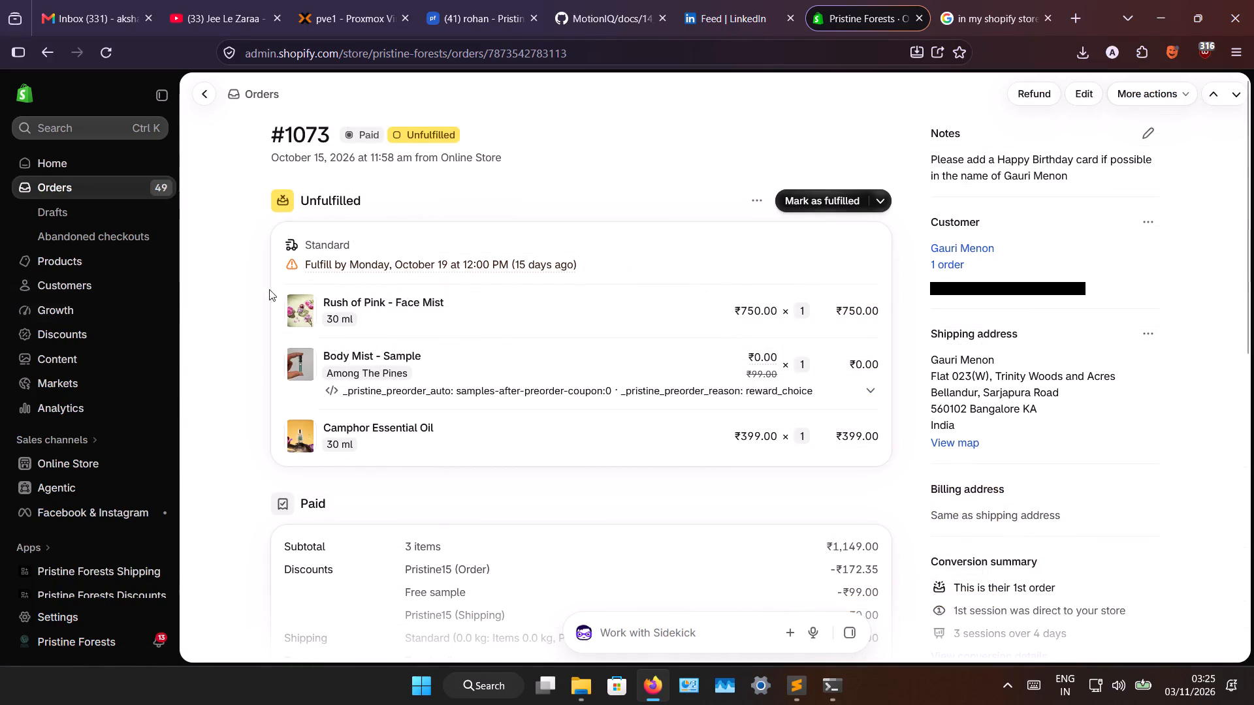
pyautogui.rightClick(205, 273)
pyautogui.click(219, 285)
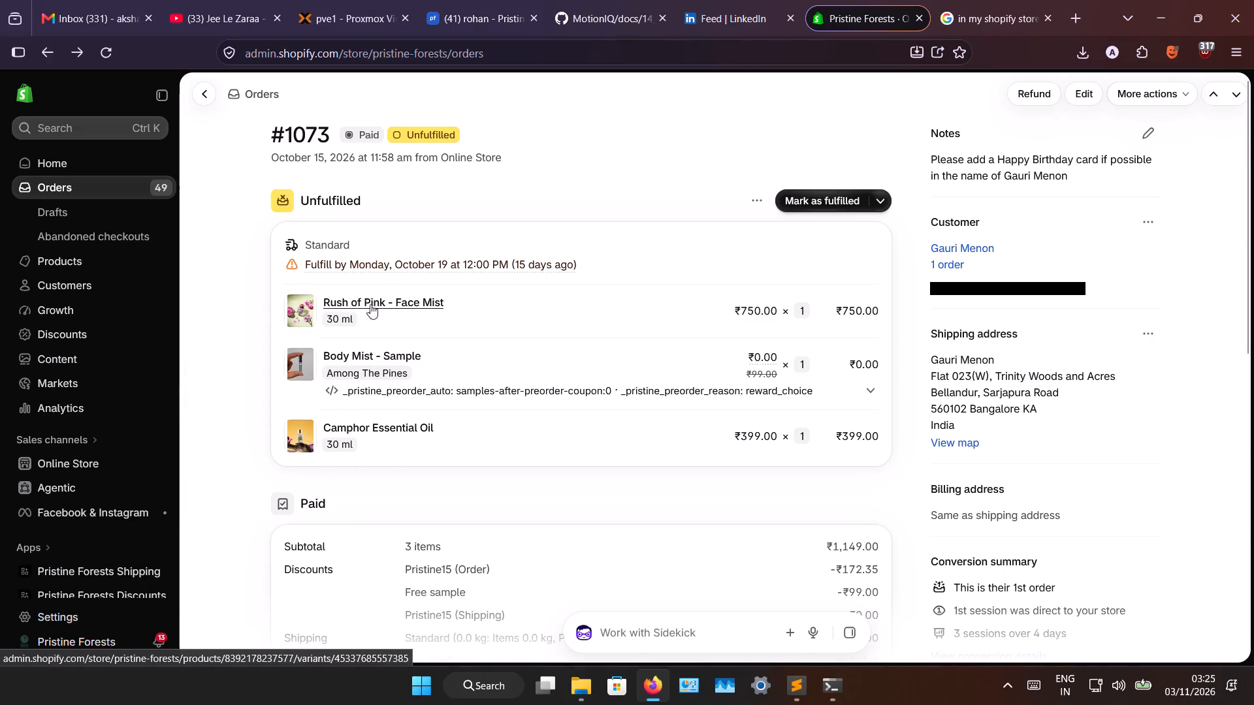
pyautogui.scroll(2, 496, 292)
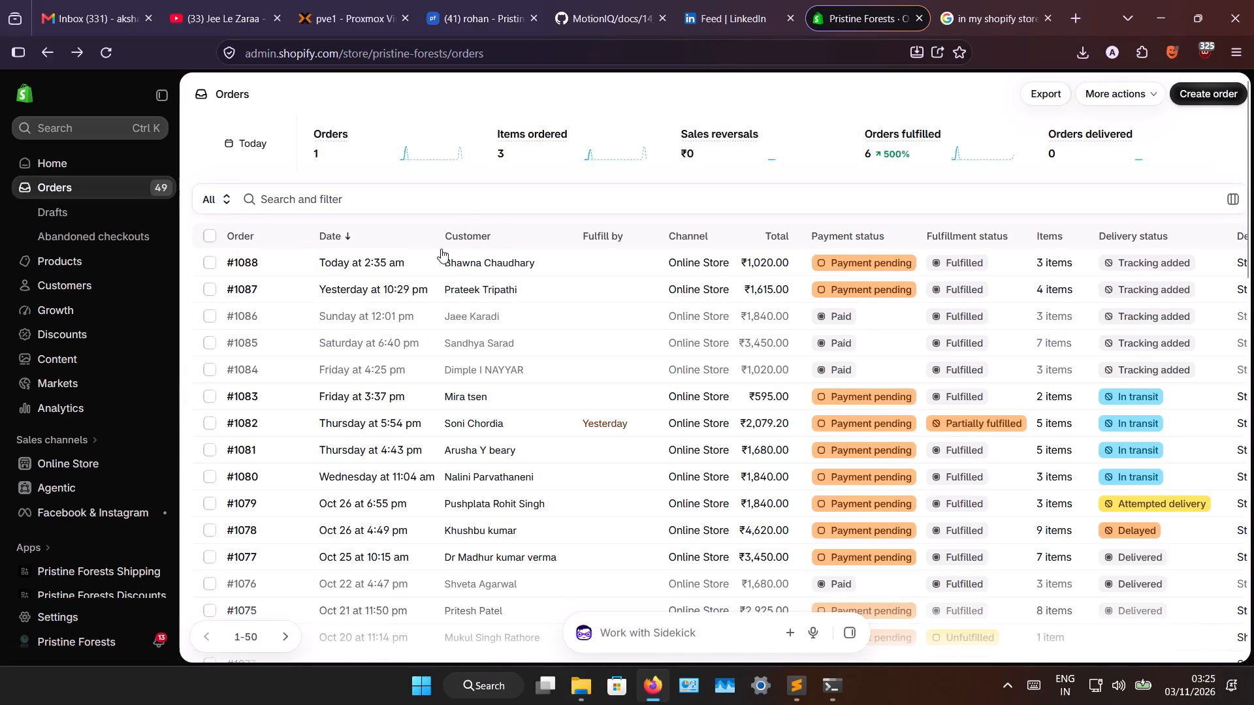
pyautogui.scroll(-1, 488, 308)
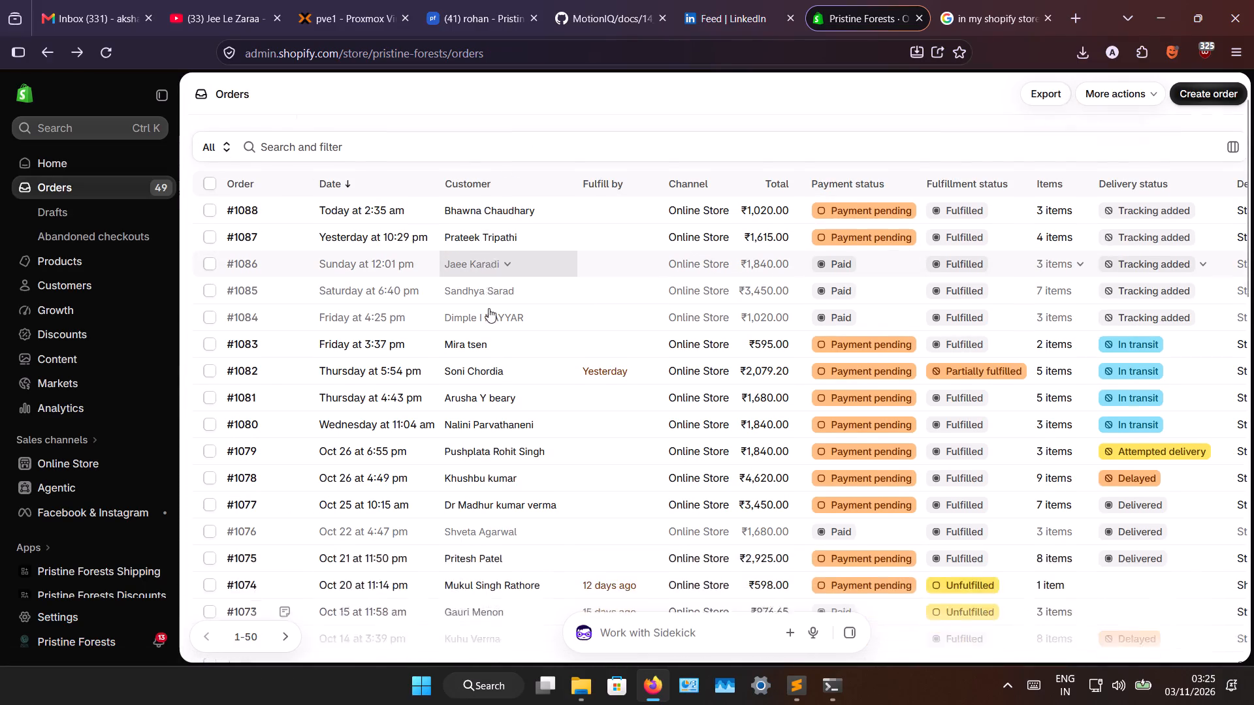
pyautogui.scroll(-1, 489, 308)
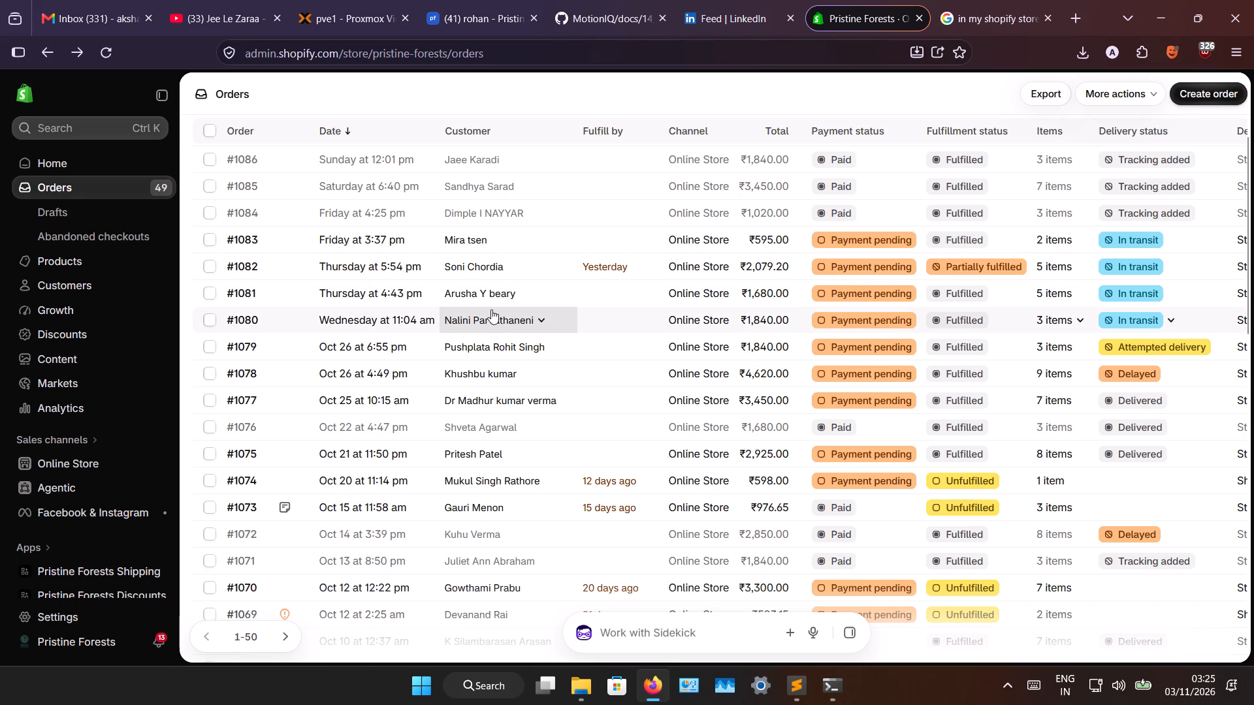
pyautogui.scroll(1, 492, 460)
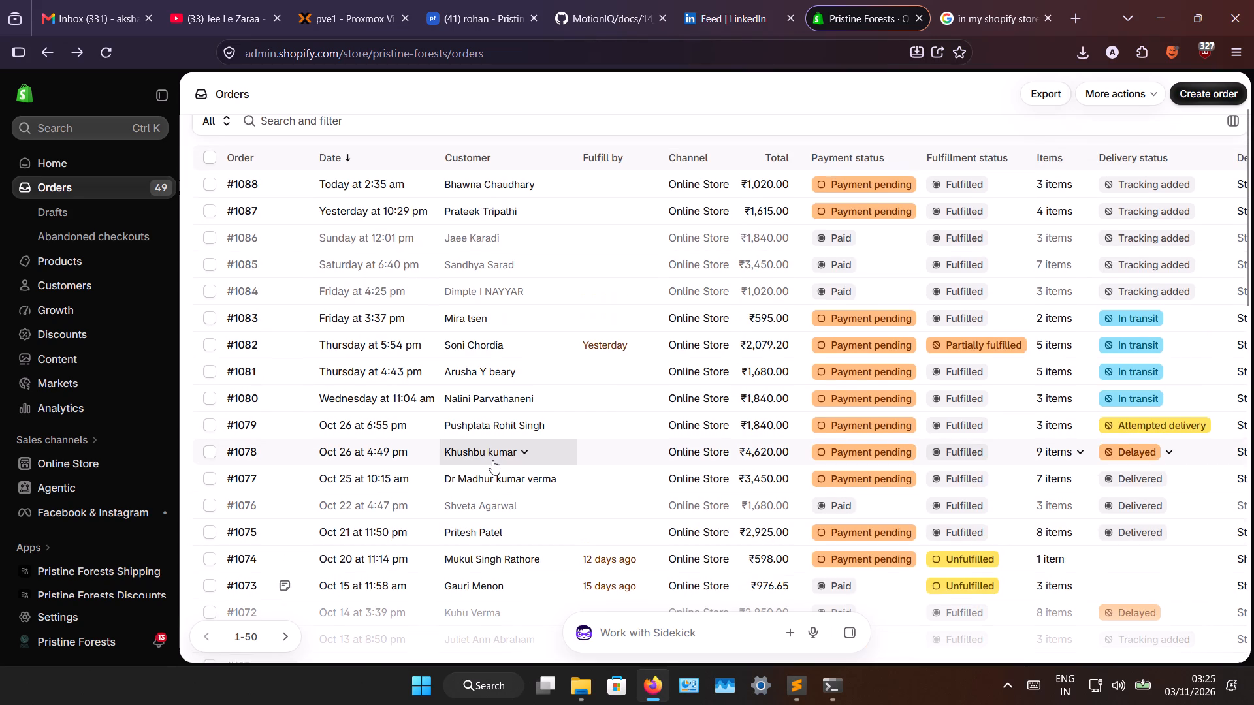
pyautogui.scroll(-1, 517, 347)
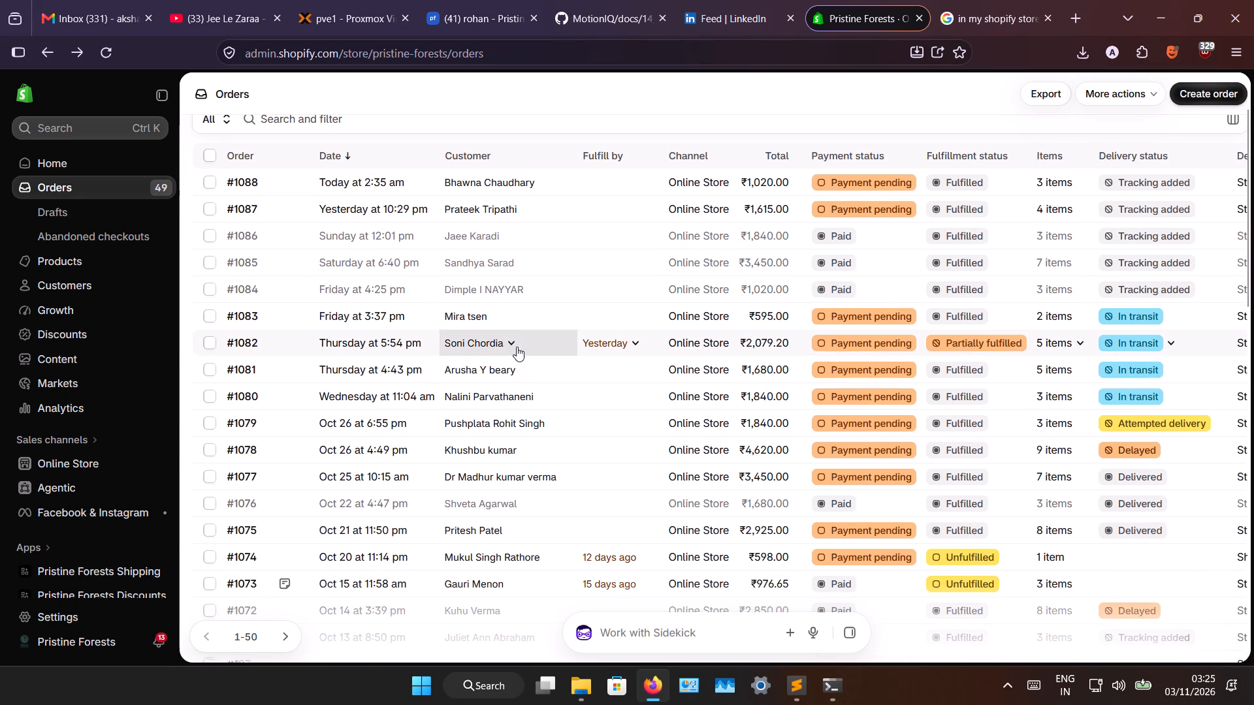
pyautogui.scroll(-3, 518, 358)
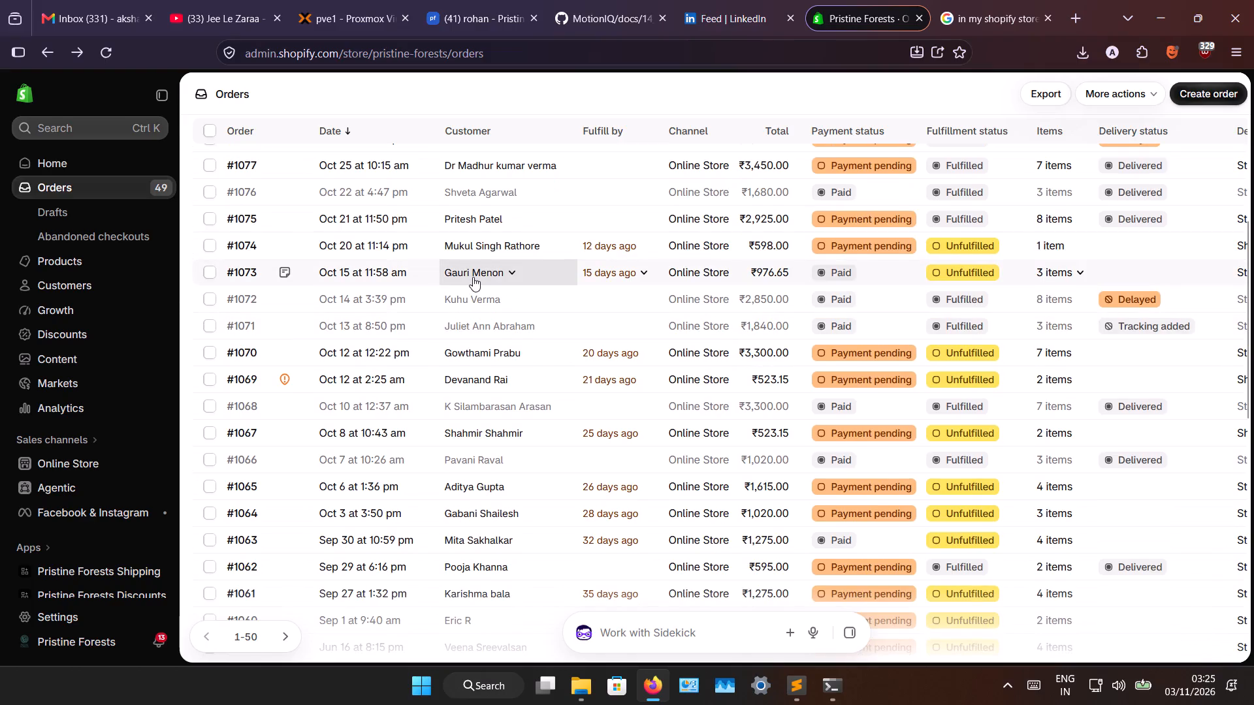
pyautogui.click(474, 279)
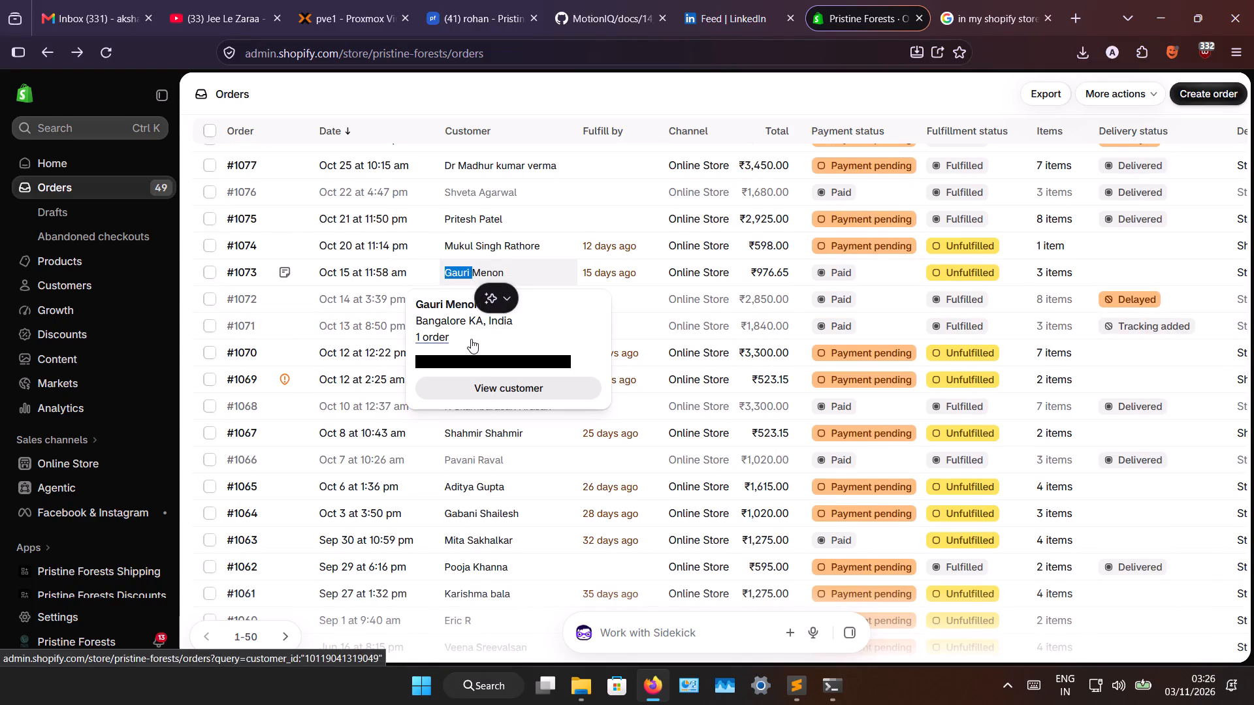
pyautogui.click(507, 386)
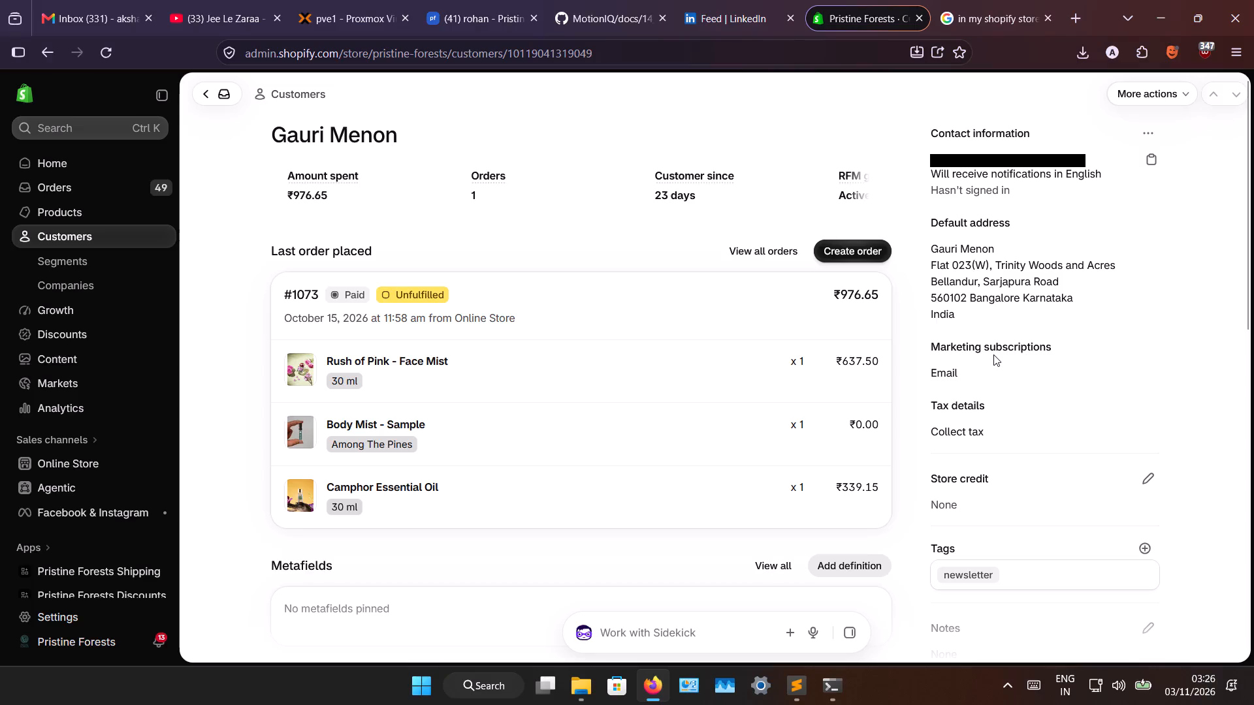
pyautogui.scroll(-2, 995, 354)
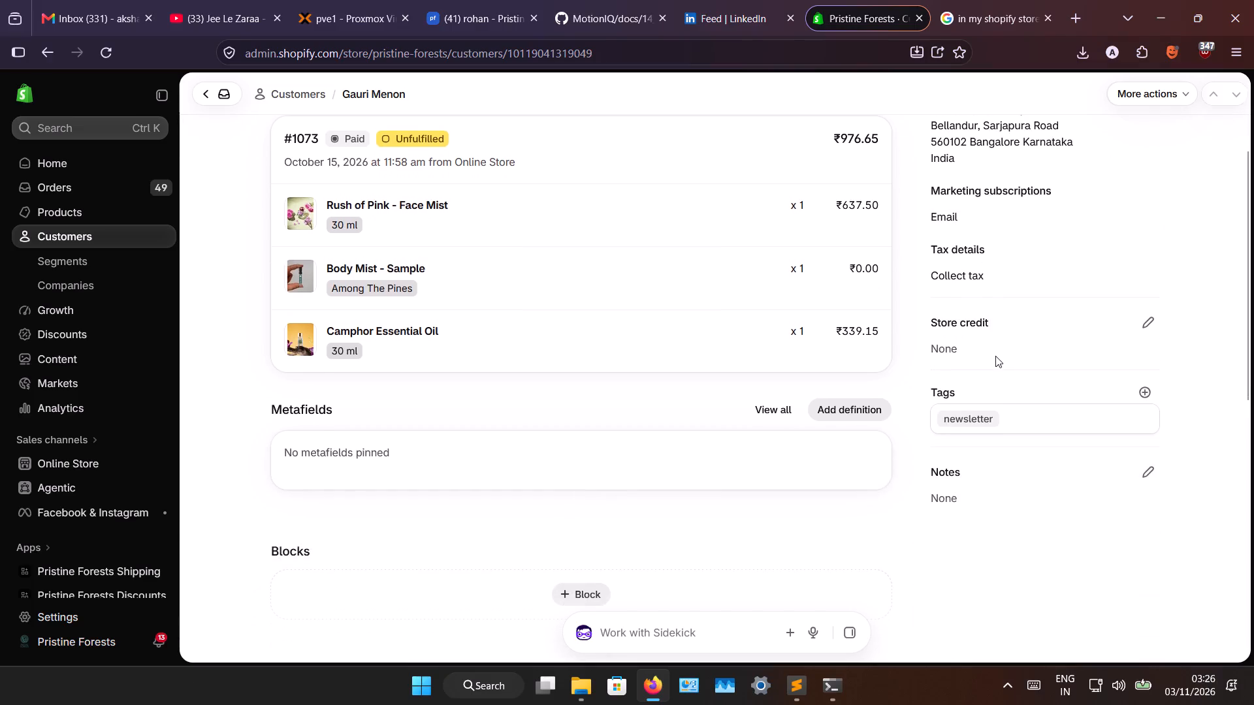
pyautogui.scroll(-5, 995, 356)
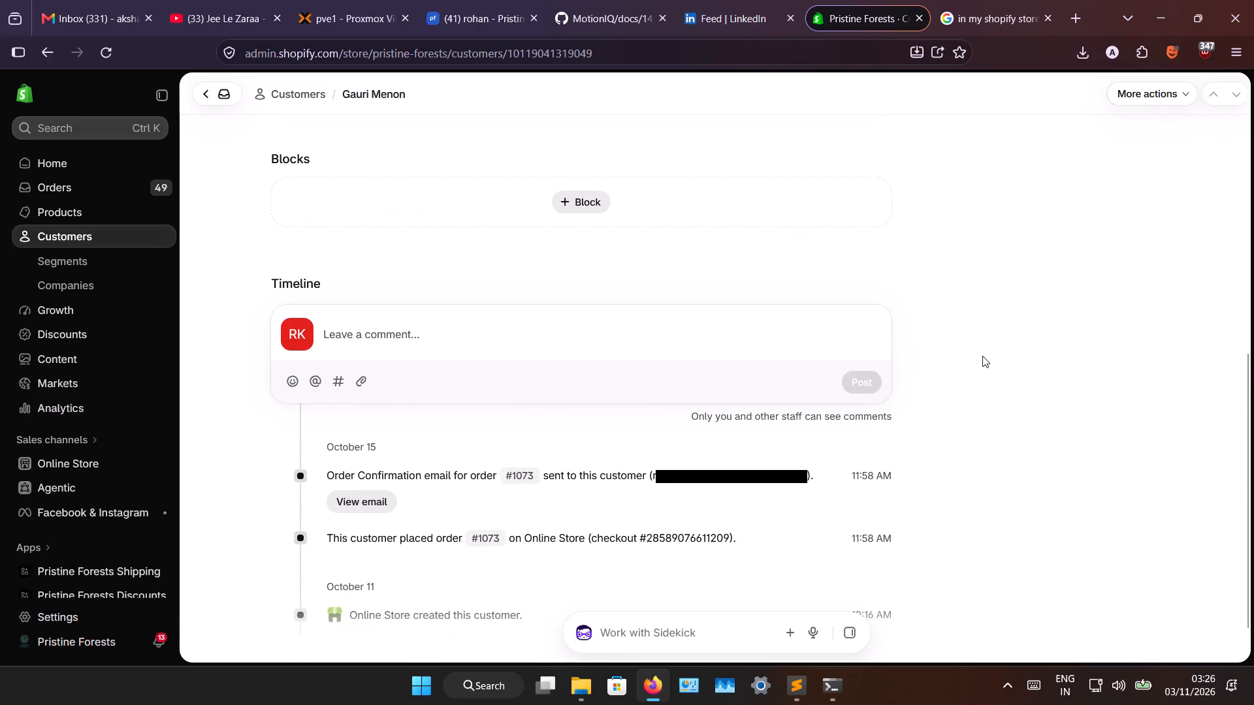
pyautogui.scroll(-2, 983, 355)
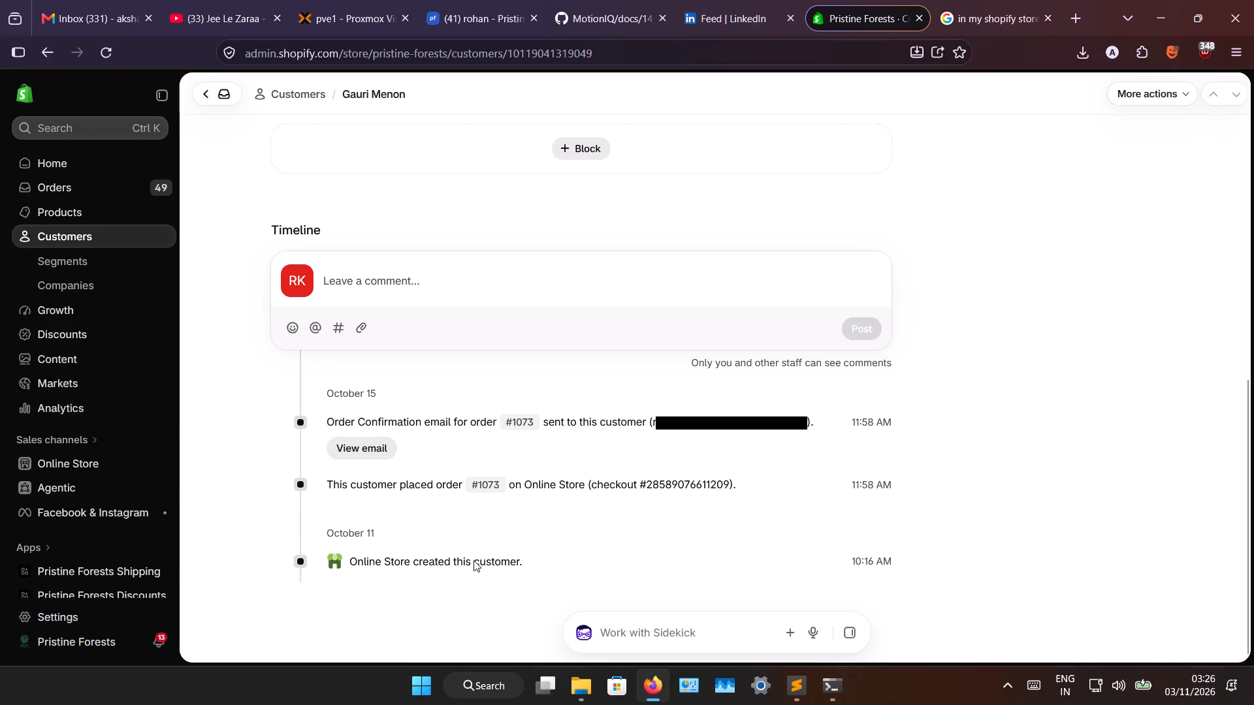
pyautogui.rightClick(991, 285)
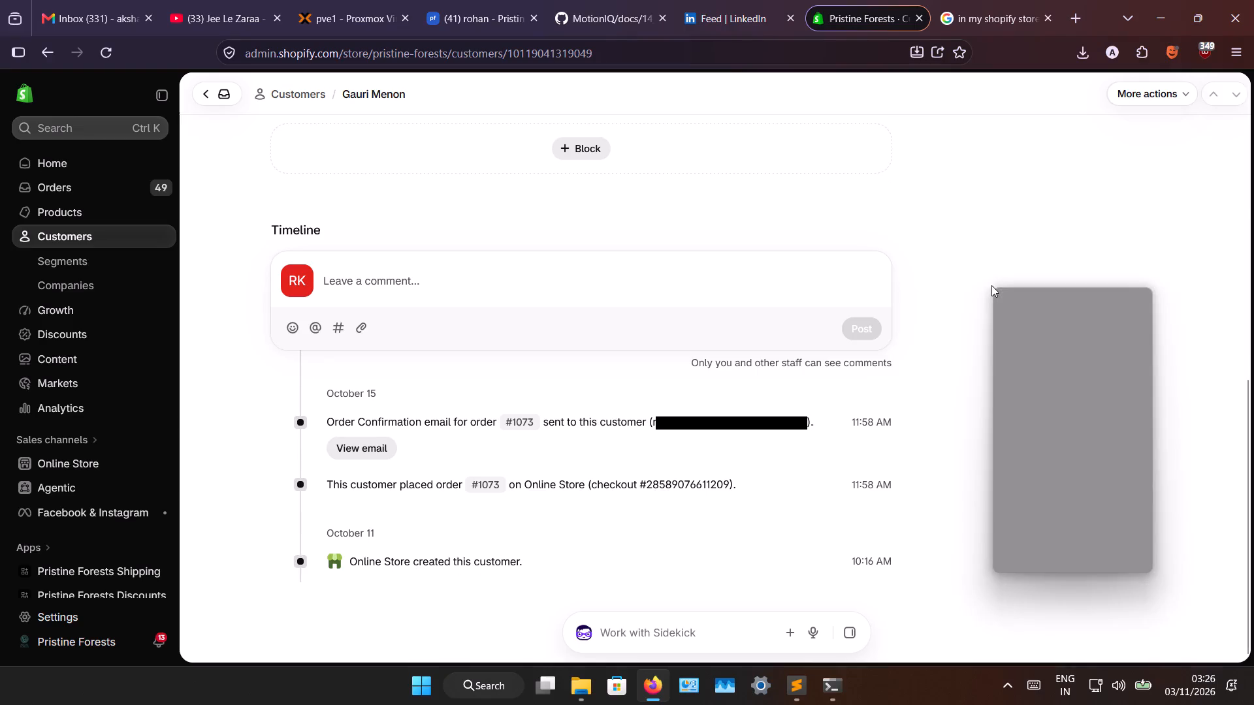
pyautogui.click(1007, 298)
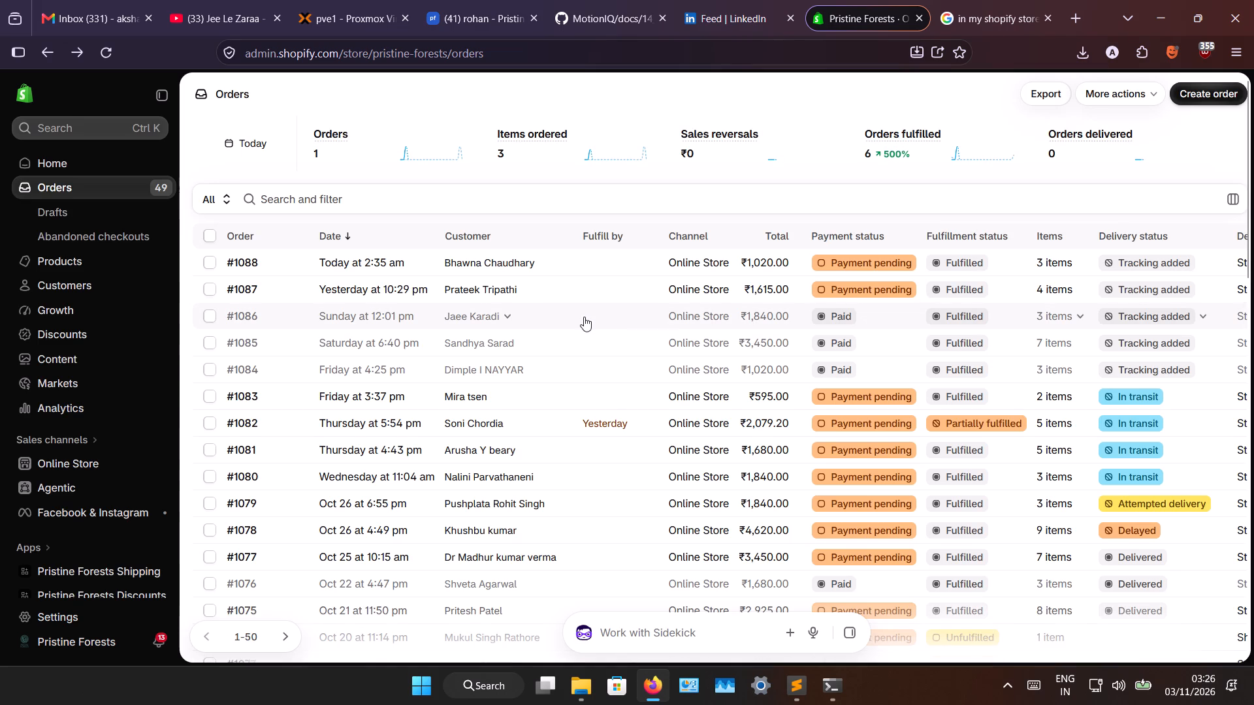
# Examine the older orders down to #1039, comparing their payment and fulfillment statuses.
pyautogui.scroll(-3, 464, 313)
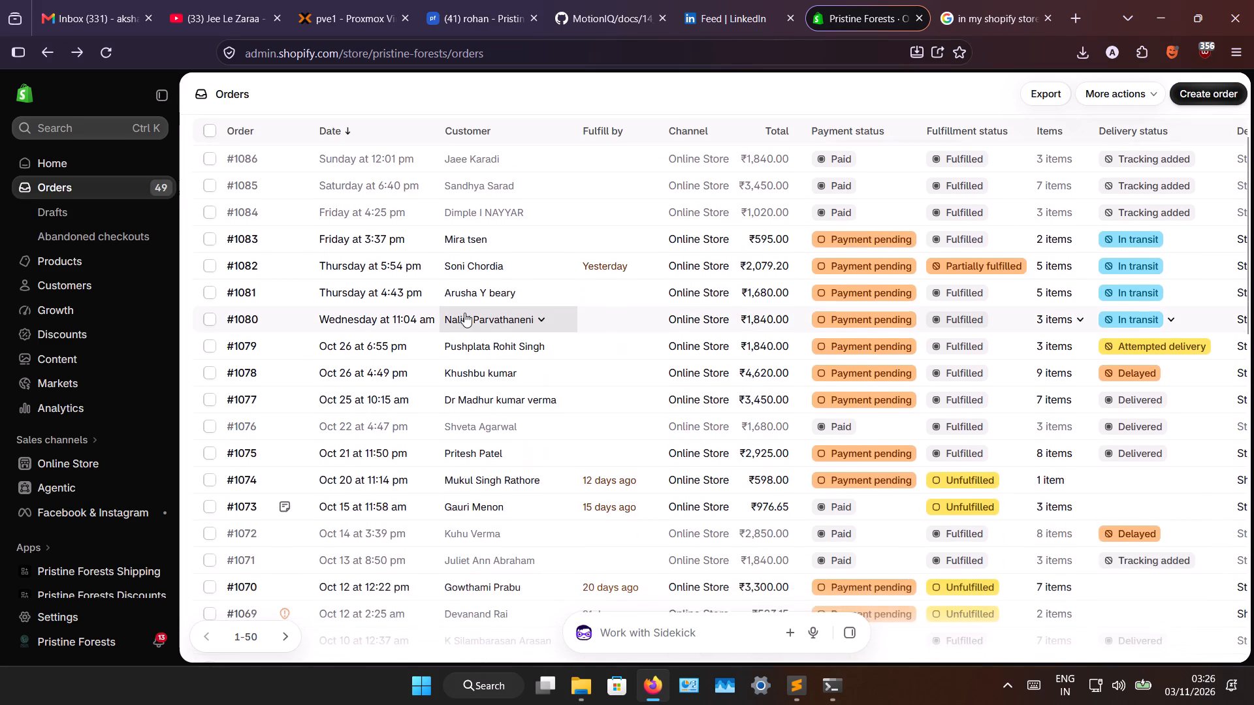
pyautogui.scroll(-3, 464, 313)
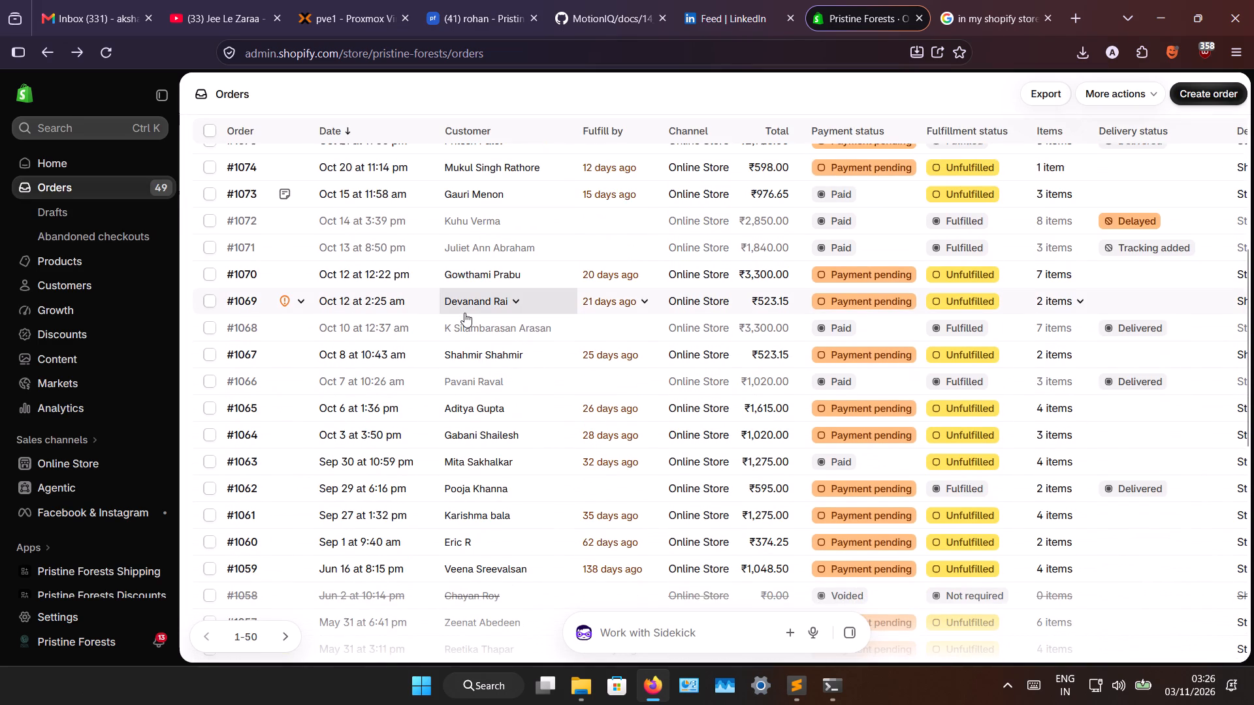
pyautogui.scroll(-3, 464, 313)
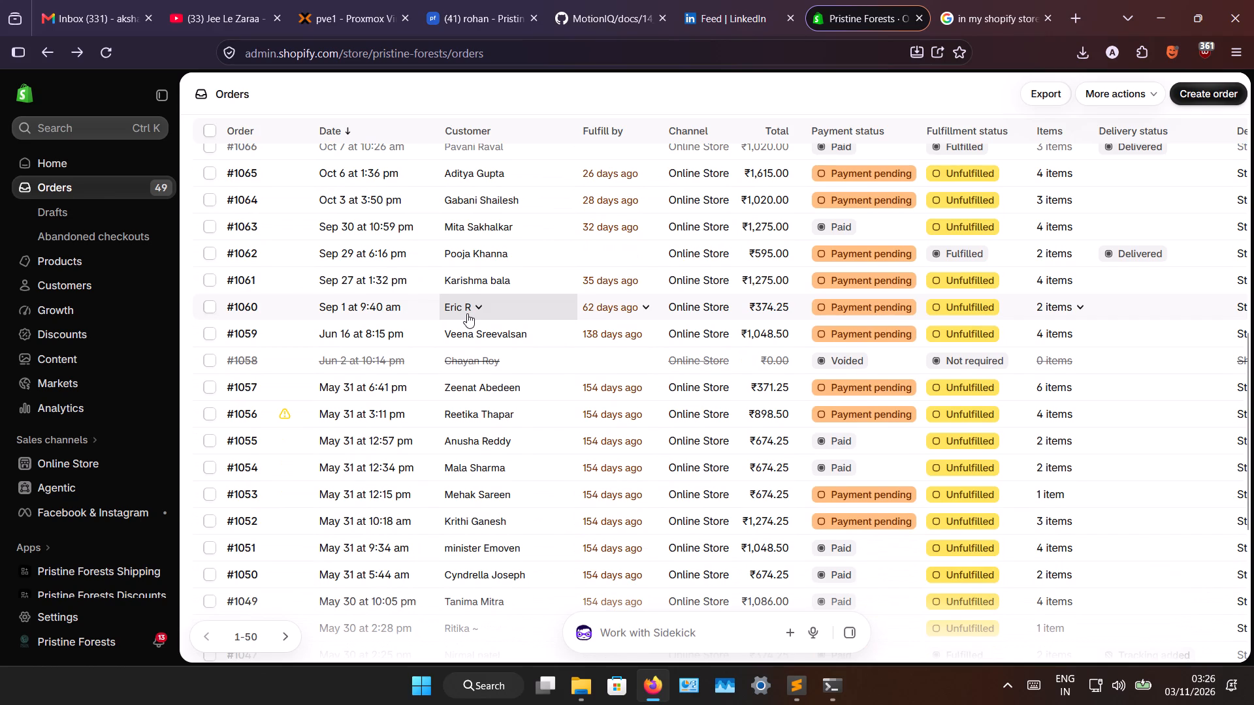
pyautogui.scroll(-2, 468, 314)
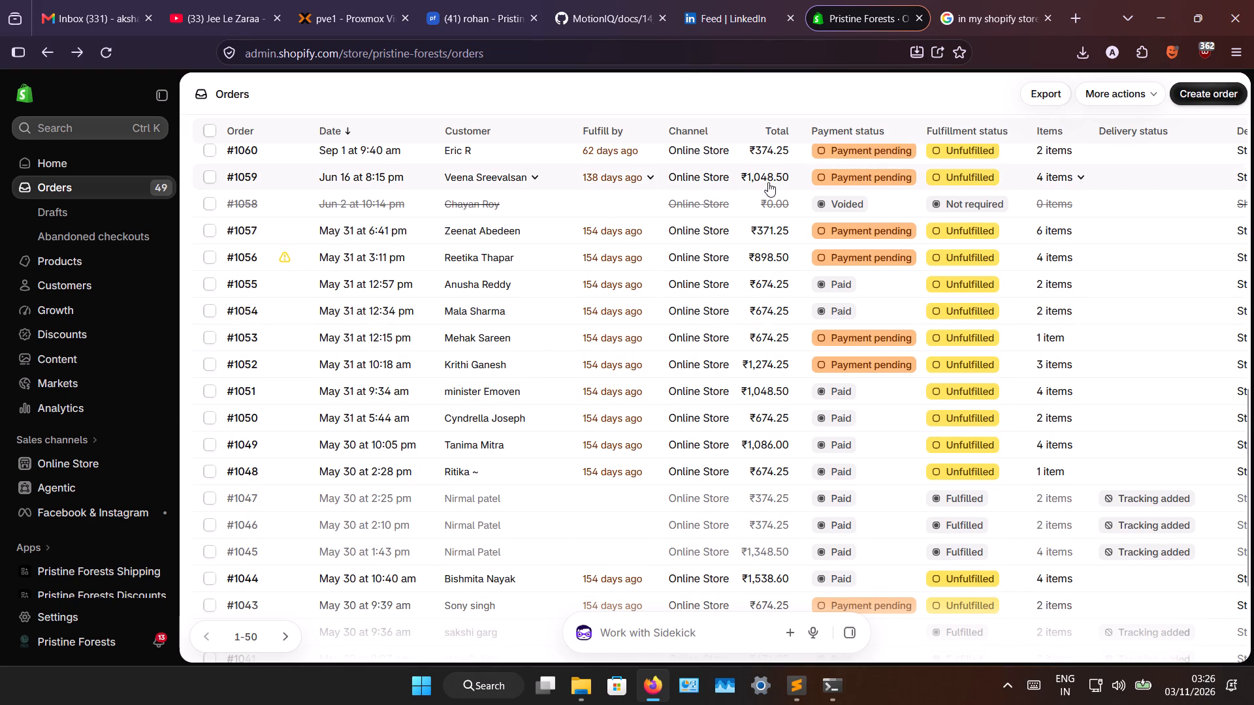
pyautogui.scroll(-2, 564, 340)
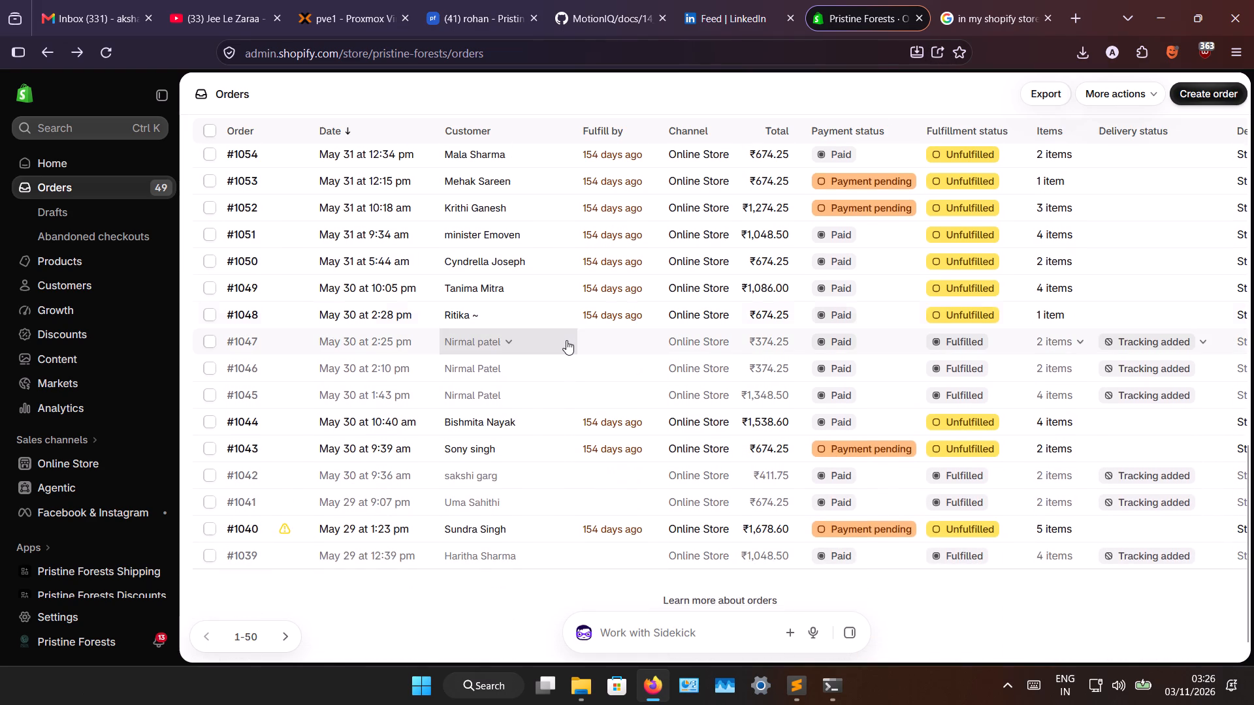
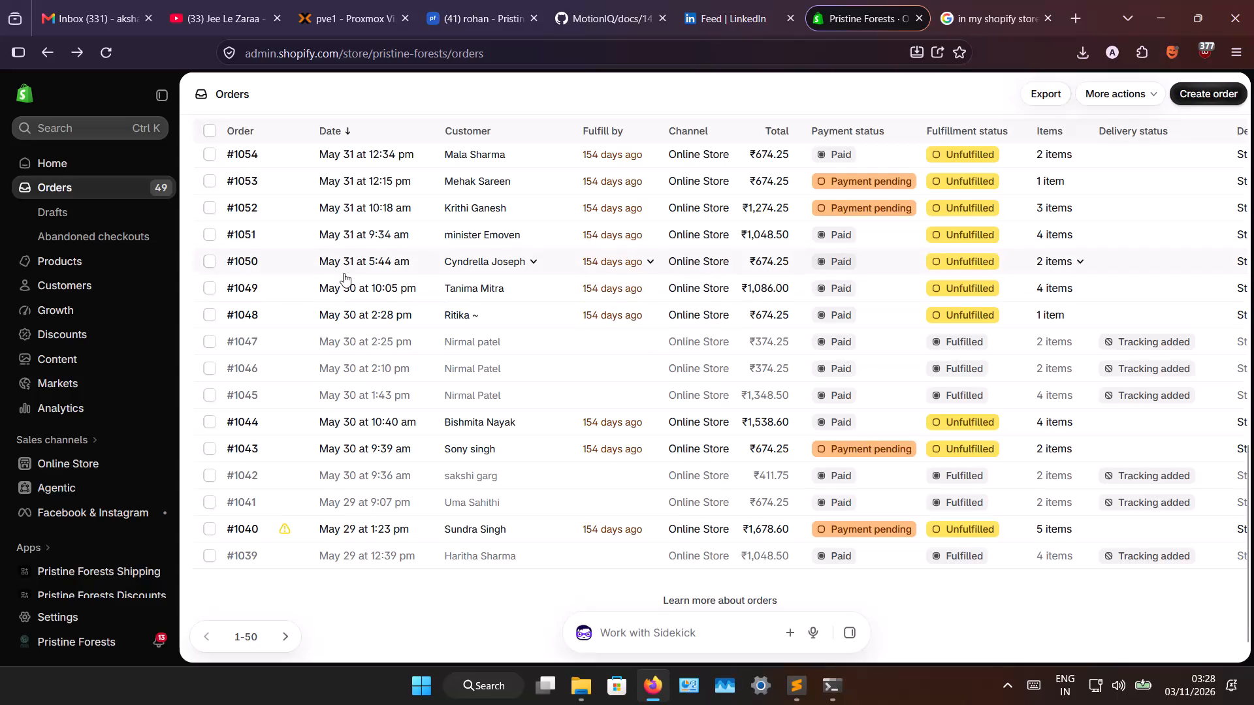
# Review the orders list from the May orders back up to #1086, comparing payment, fulfillment and delivery statuses.
pyautogui.scroll(3, 349, 273)
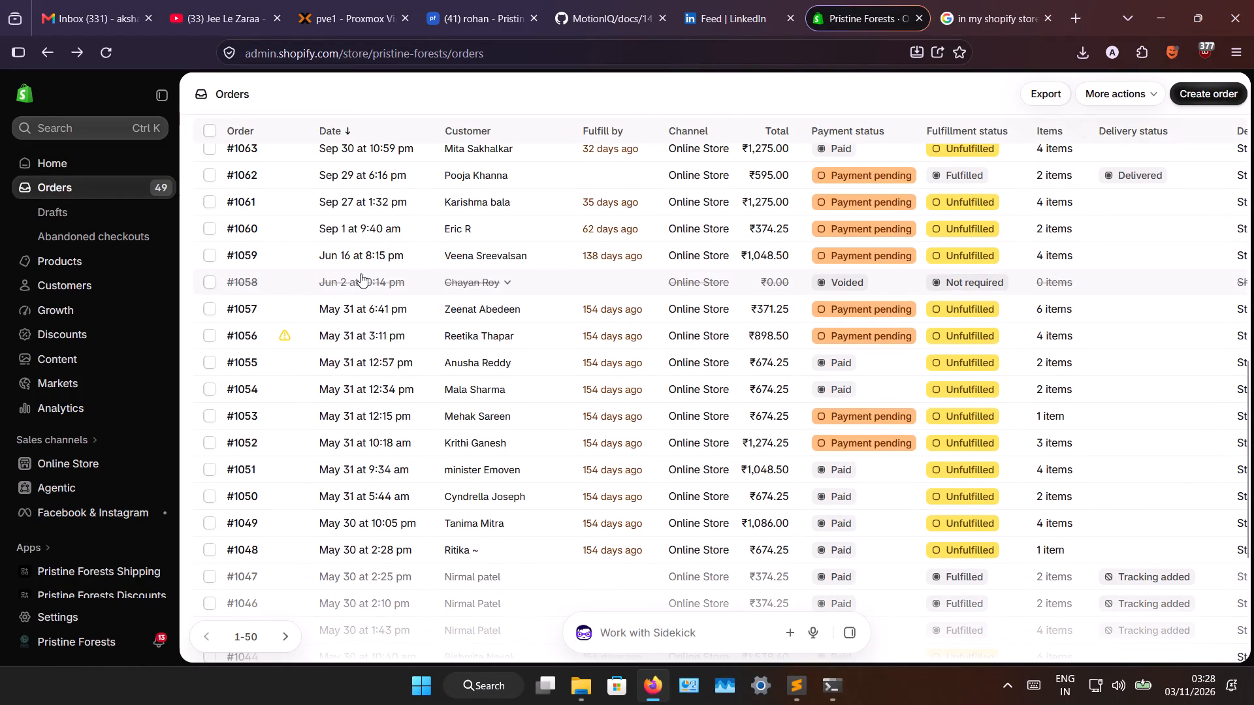
pyautogui.scroll(1, 361, 274)
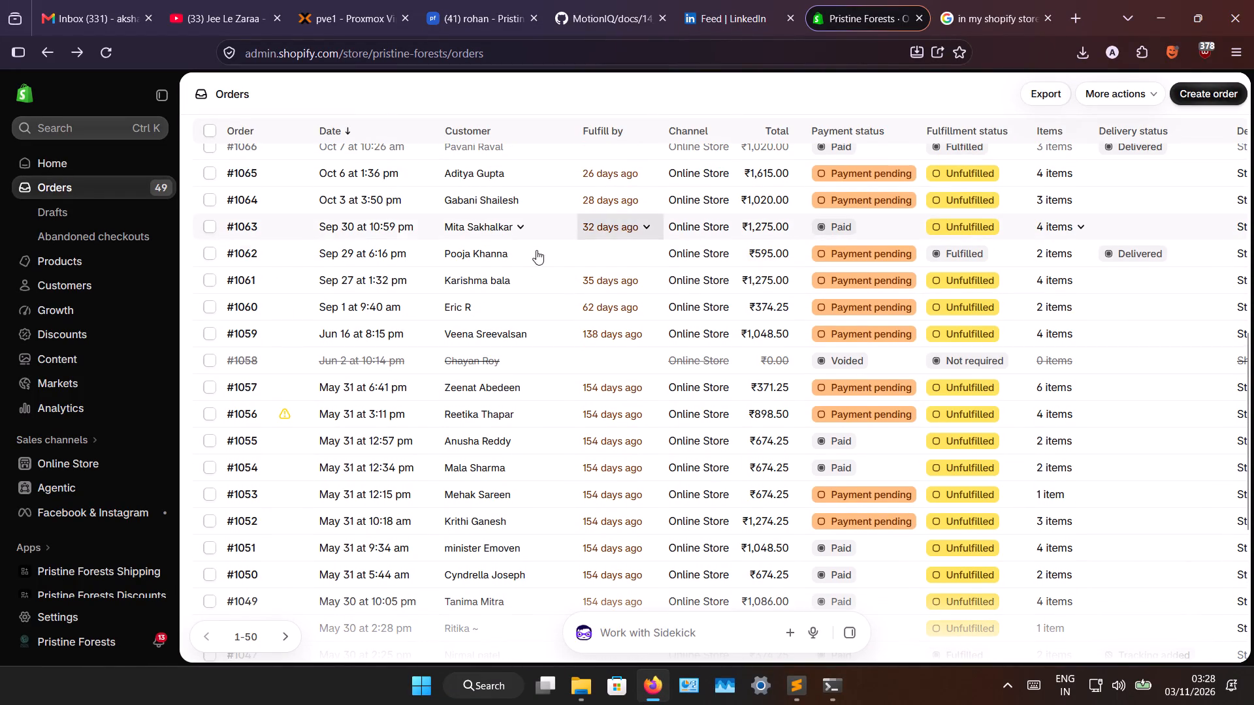
pyautogui.scroll(-1, 476, 270)
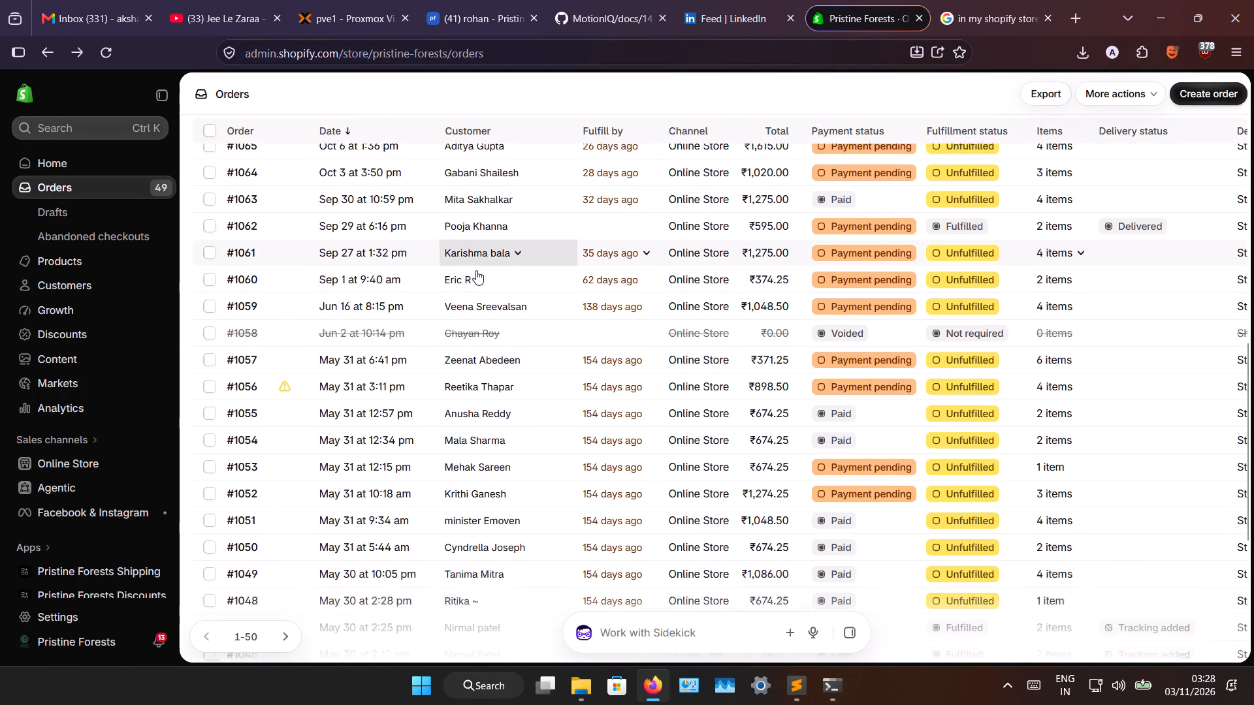
pyautogui.scroll(4, 477, 269)
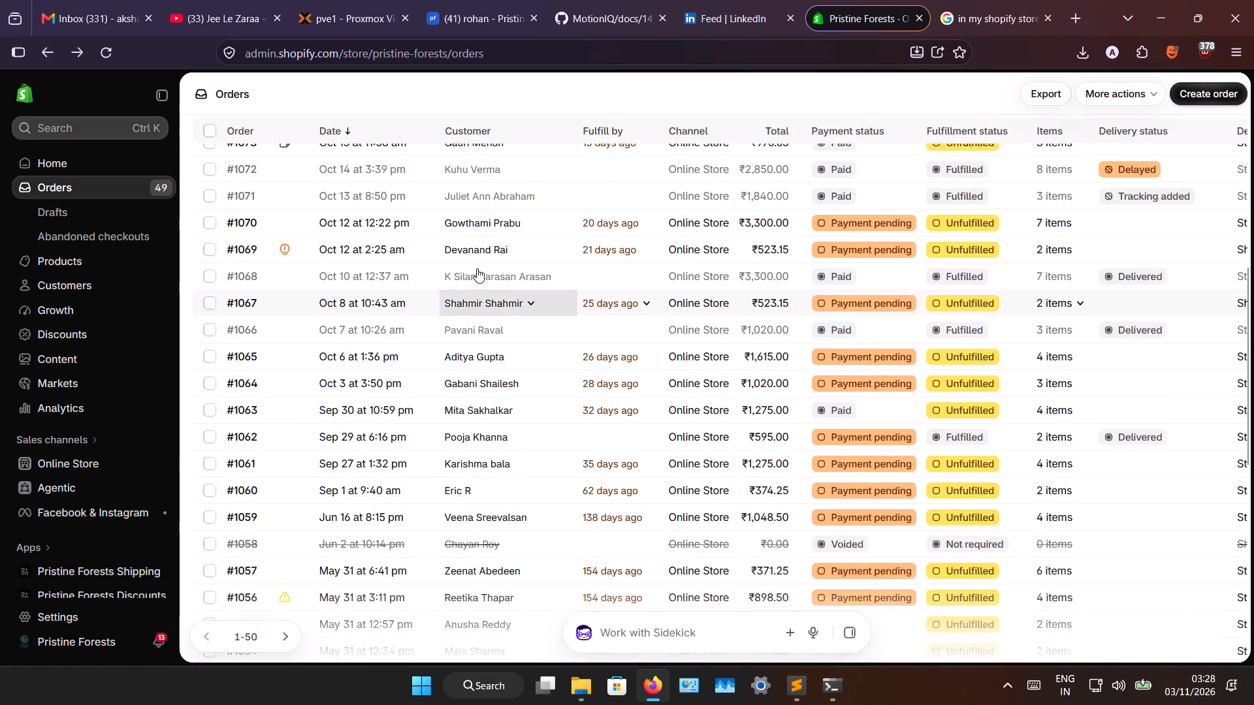
pyautogui.scroll(2, 477, 268)
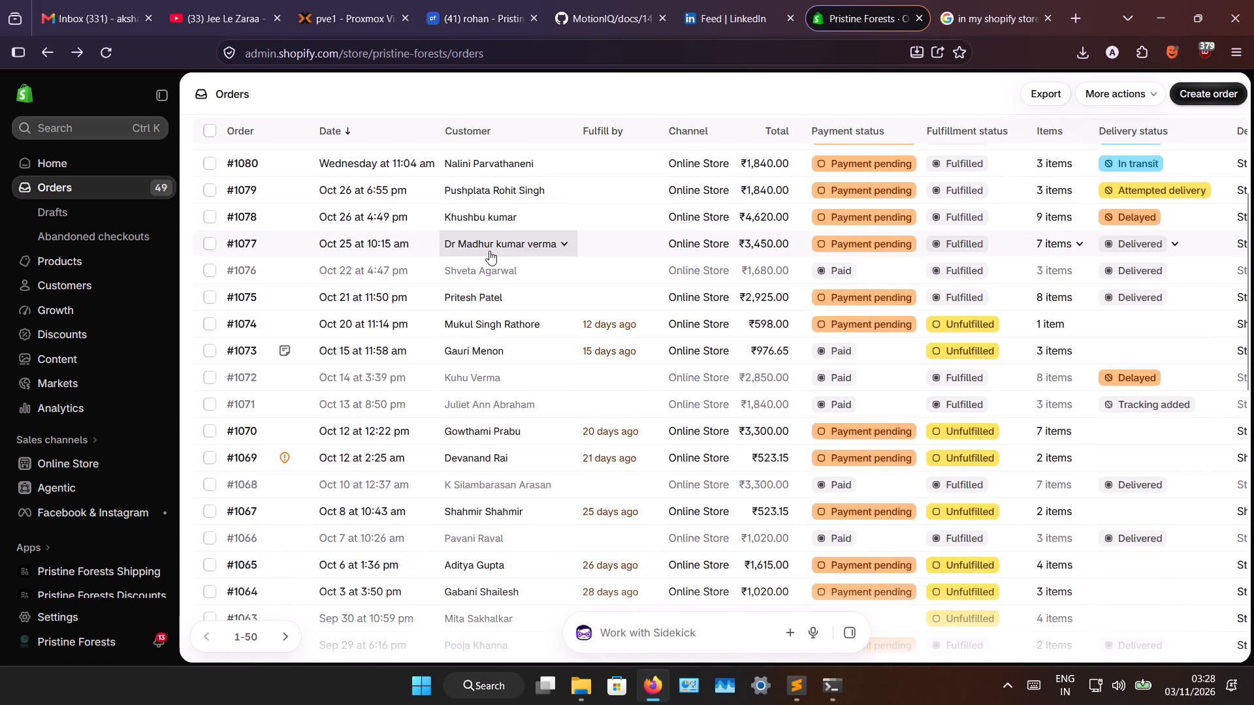
pyautogui.scroll(1, 489, 251)
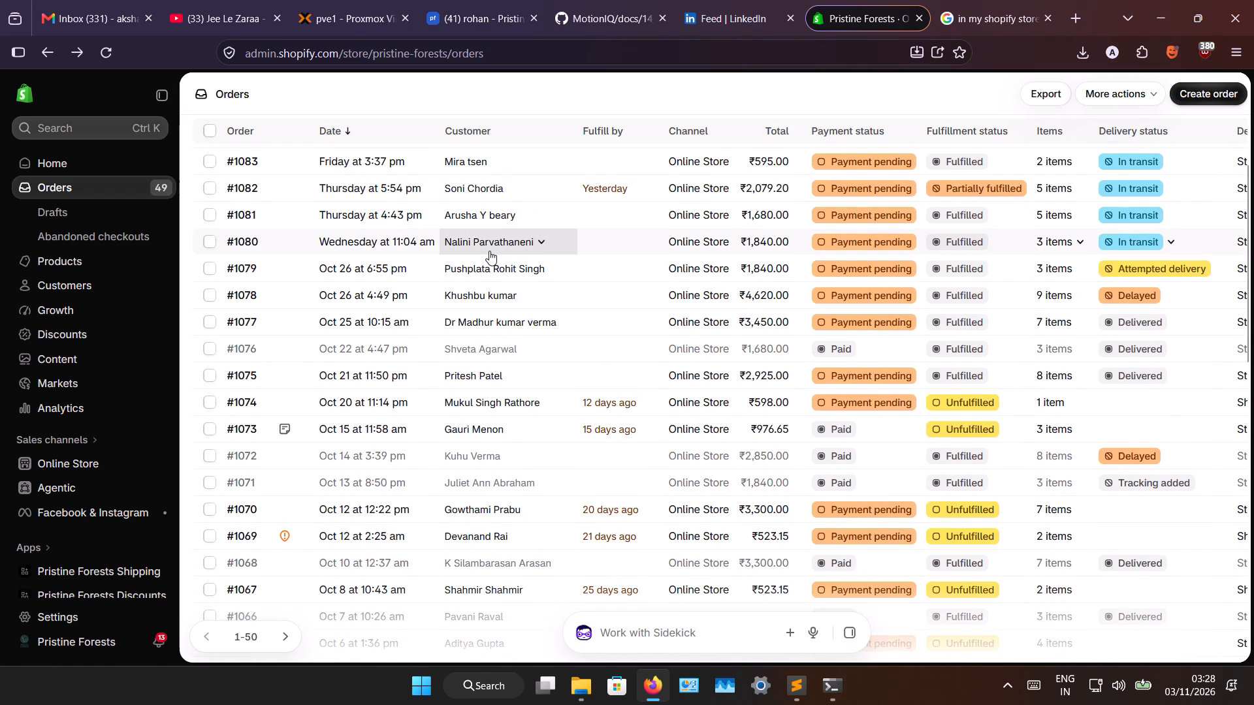
pyautogui.scroll(1, 489, 251)
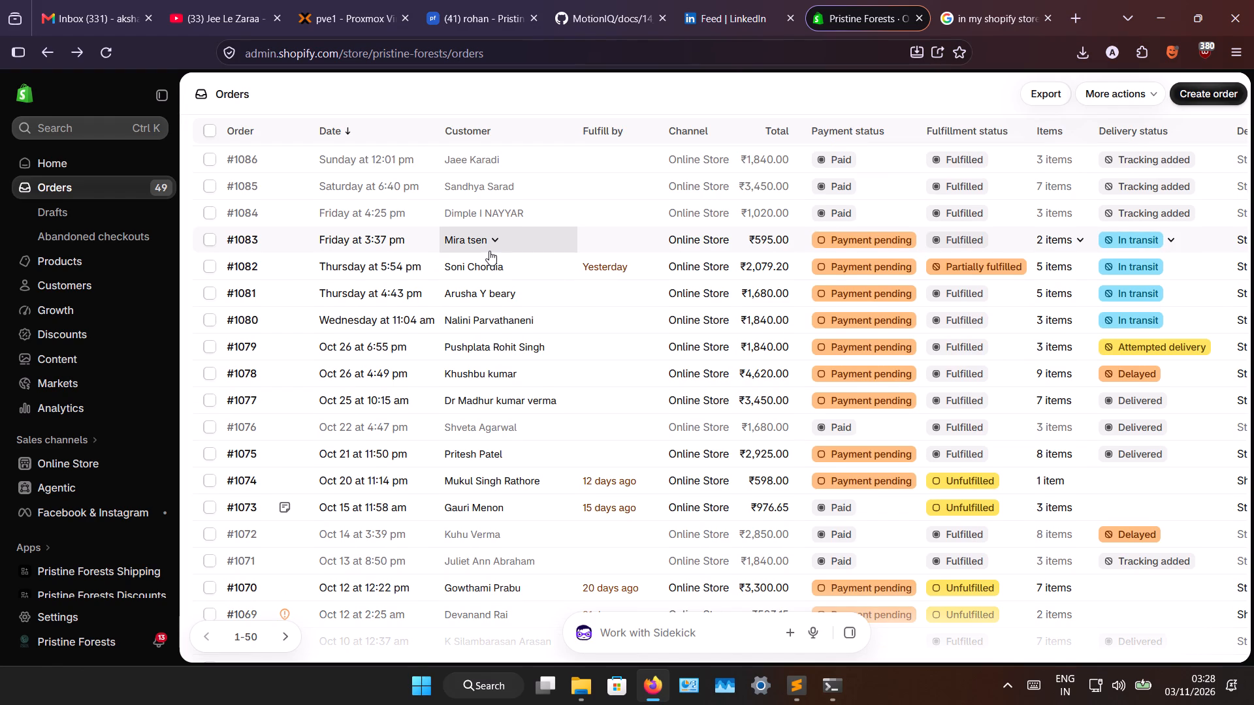
pyautogui.scroll(-1, 489, 251)
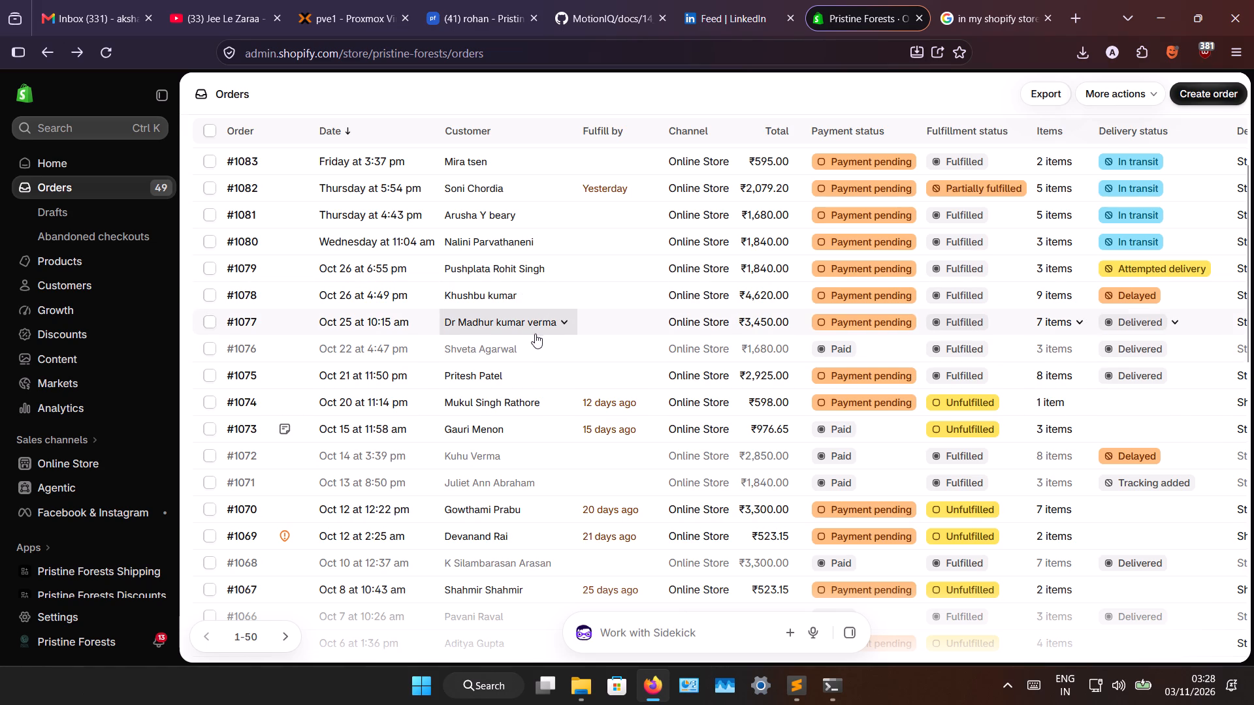
# Start a chat message to rohan reading "Or maybe we can take the risk and ship some of the orders whose".
pyautogui.click(479, 24)
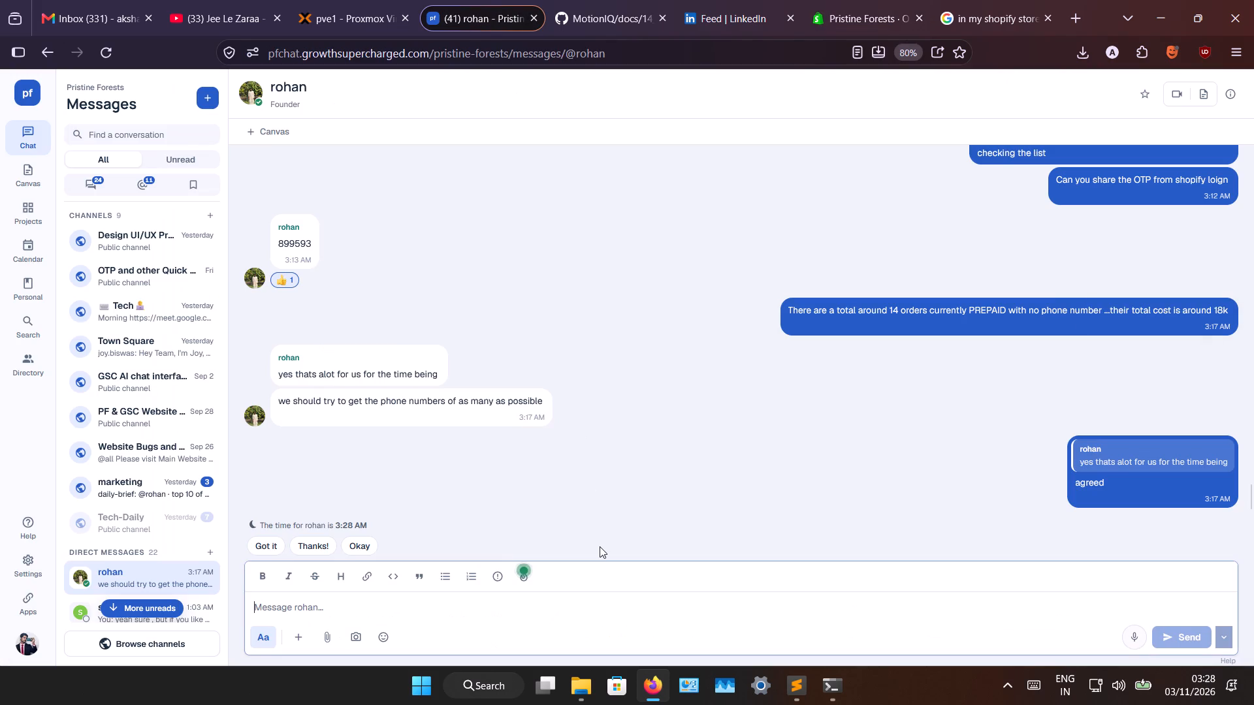
pyautogui.write('Or maybe we can take the')
pyautogui.press('space')
pyautogui.press('BackSpace')
pyautogui.press('BackSpace')
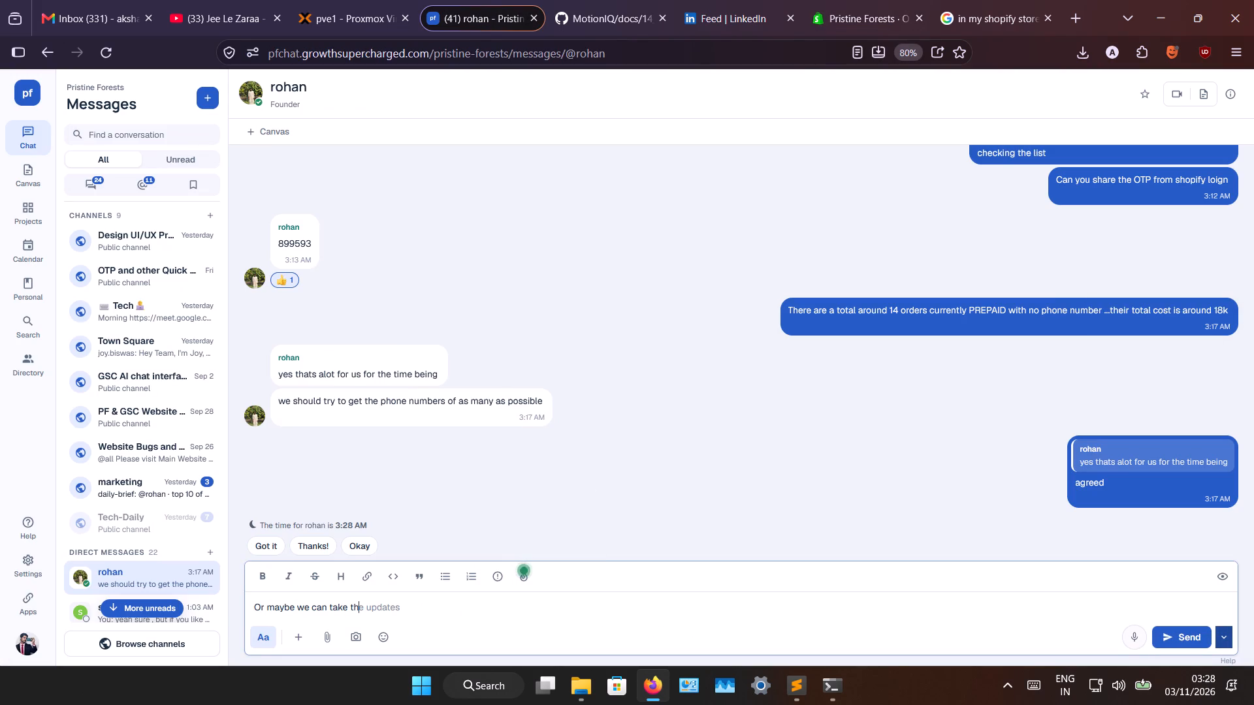
pyautogui.press('space')
pyautogui.write('r')
pyautogui.press('BackSpace')
pyautogui.press('BackSpace')
pyautogui.write('e re')
pyautogui.press('BackSpace')
pyautogui.write('sk')
pyautogui.press('BackSpace')
pyautogui.press('BackSpace')
pyautogui.write('isk and ship some of the orders whose add')
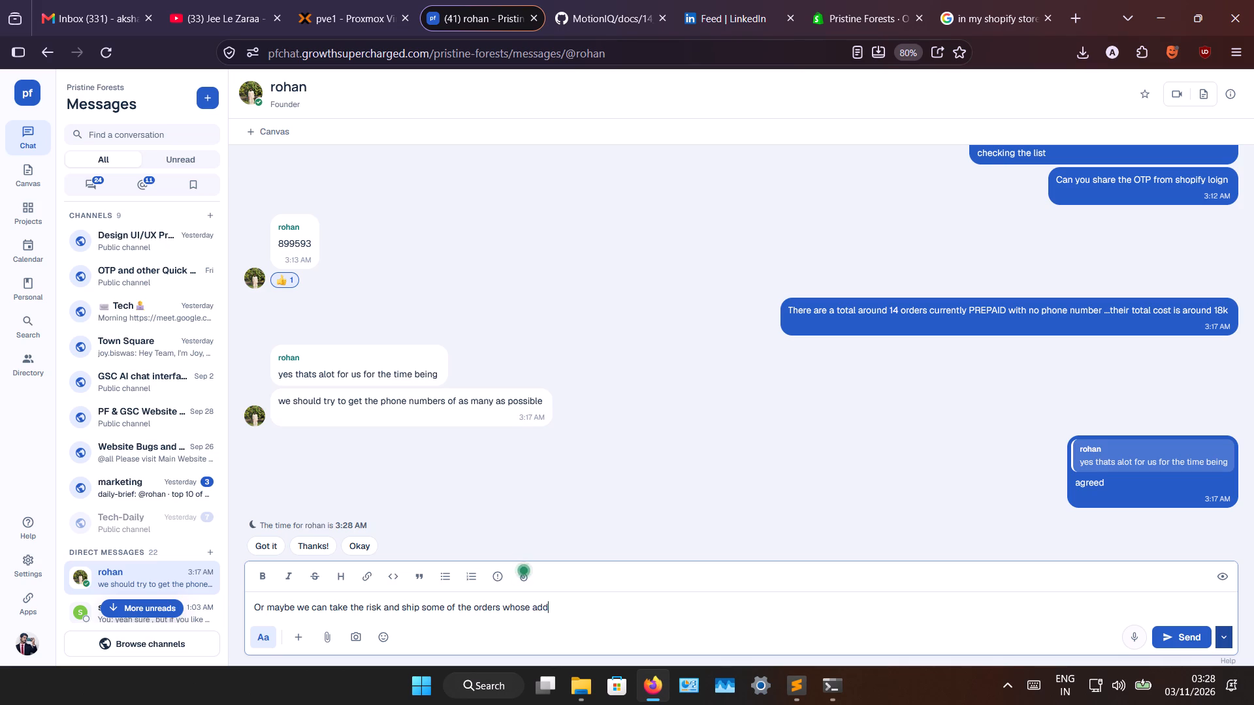
# Continue the draft to rohan with "address are sure shot that they will get delivered and ship with the".
pyautogui.write('ress are sure short')
pyautogui.press('space')
pyautogui.press('BackSpace')
pyautogui.press('BackSpace')
pyautogui.press('BackSpace')
pyautogui.write('t that they will get delivered wi')
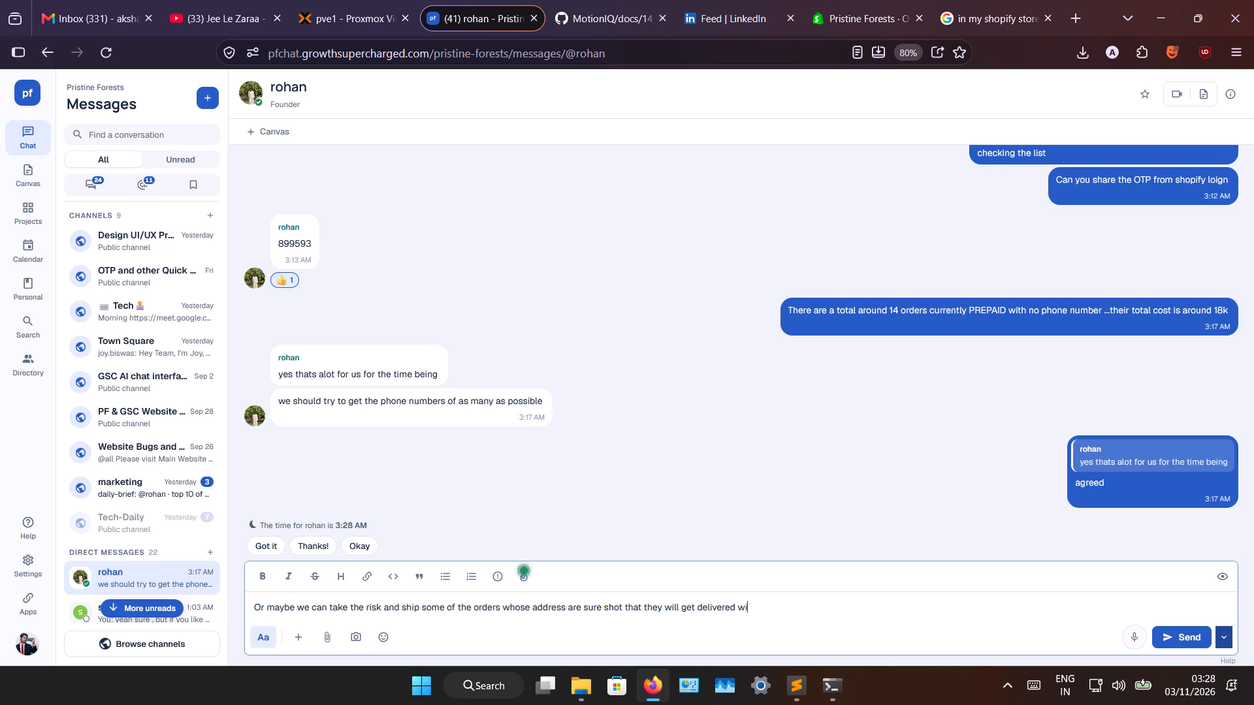
pyautogui.press('BackSpace')
pyautogui.press('BackSpace')
pyautogui.write('and si')
pyautogui.press('BackSpace')
pyautogui.write('hip with the')
pyautogui.press('space')
pyautogui.click(844, 13)
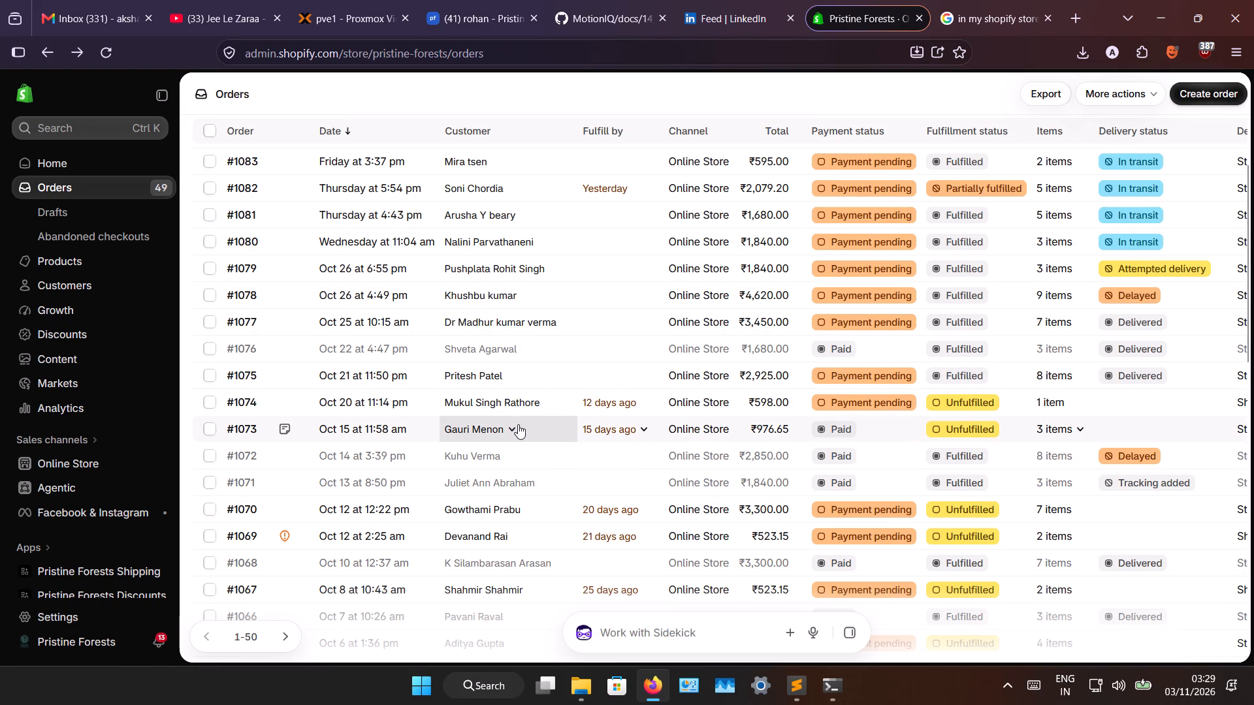
pyautogui.scroll(-4, 518, 424)
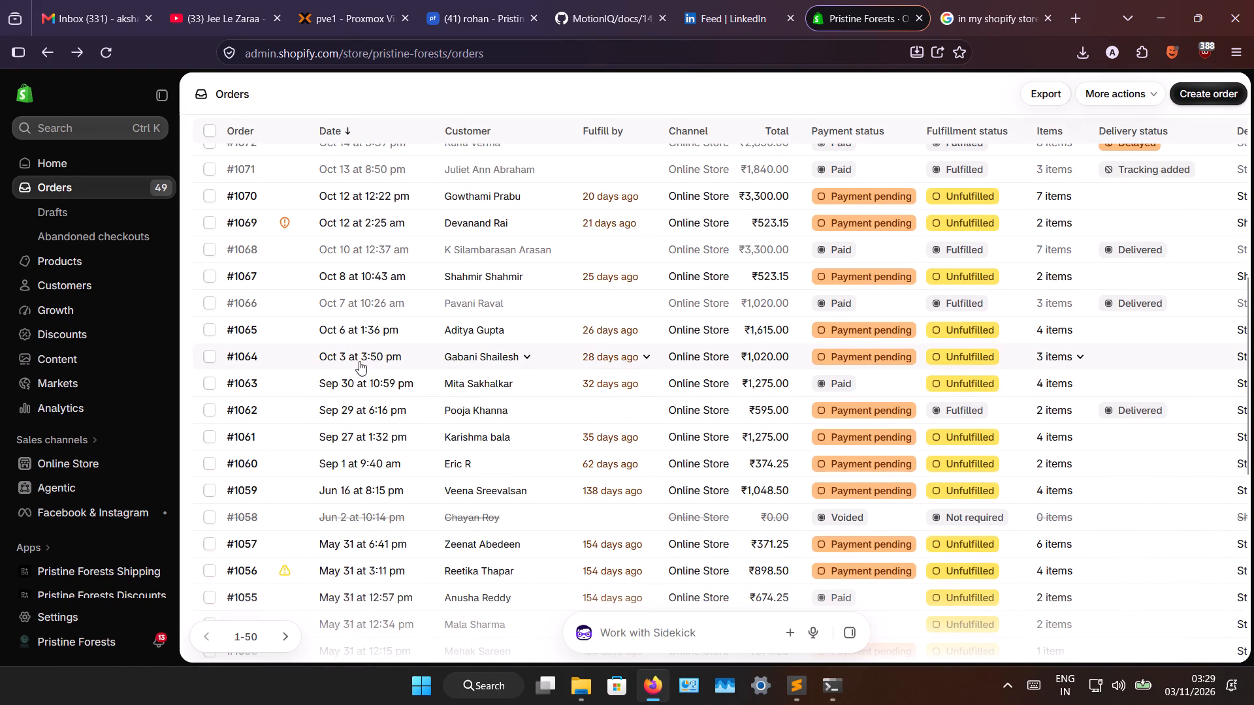
pyautogui.click(359, 361)
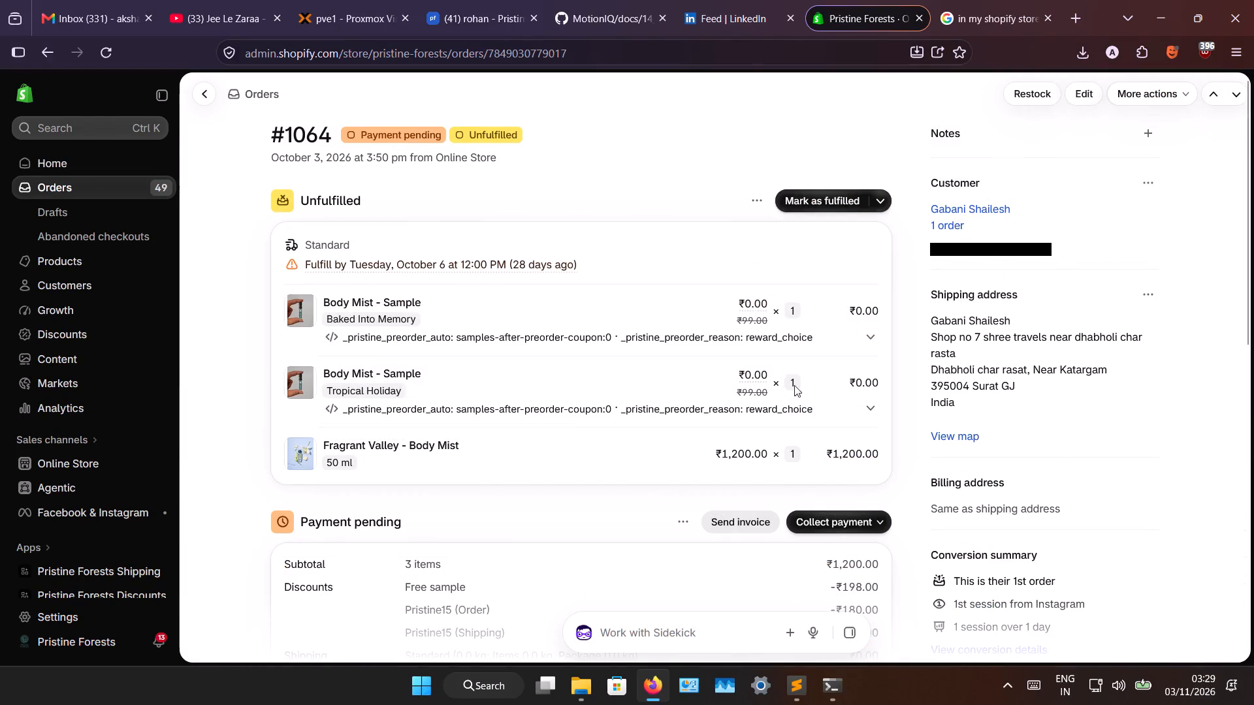
pyautogui.rightClick(671, 184)
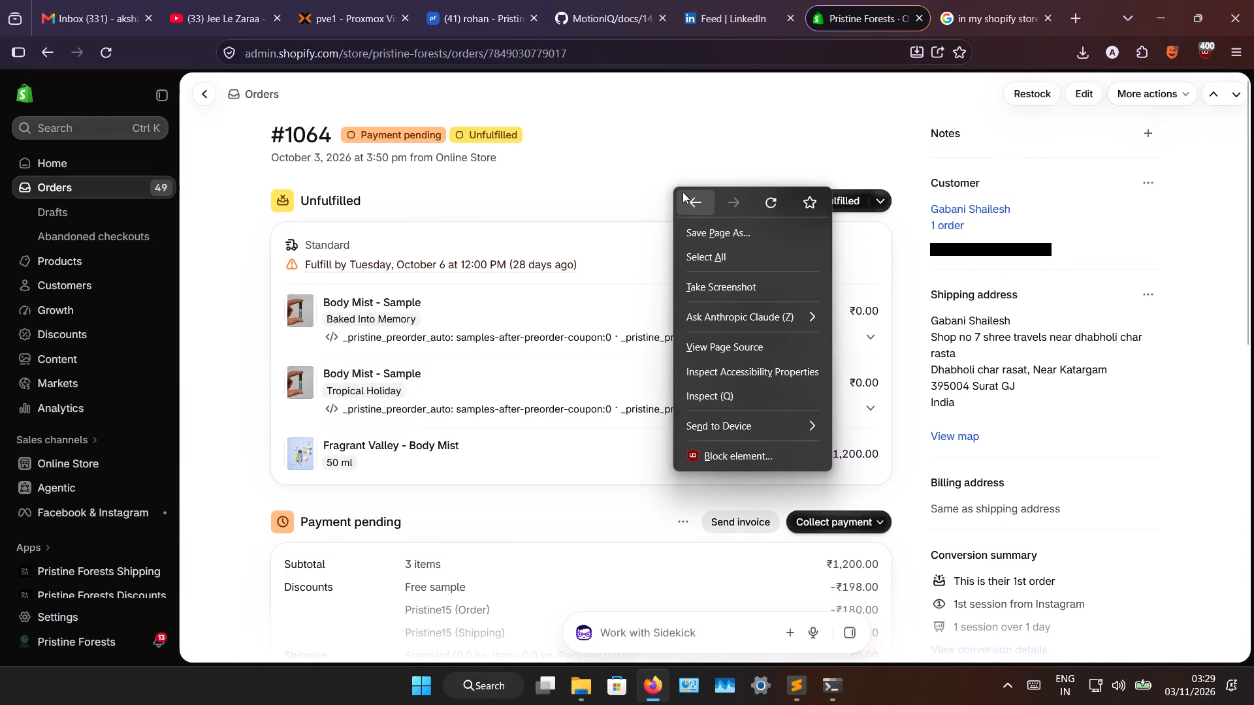
pyautogui.click(683, 192)
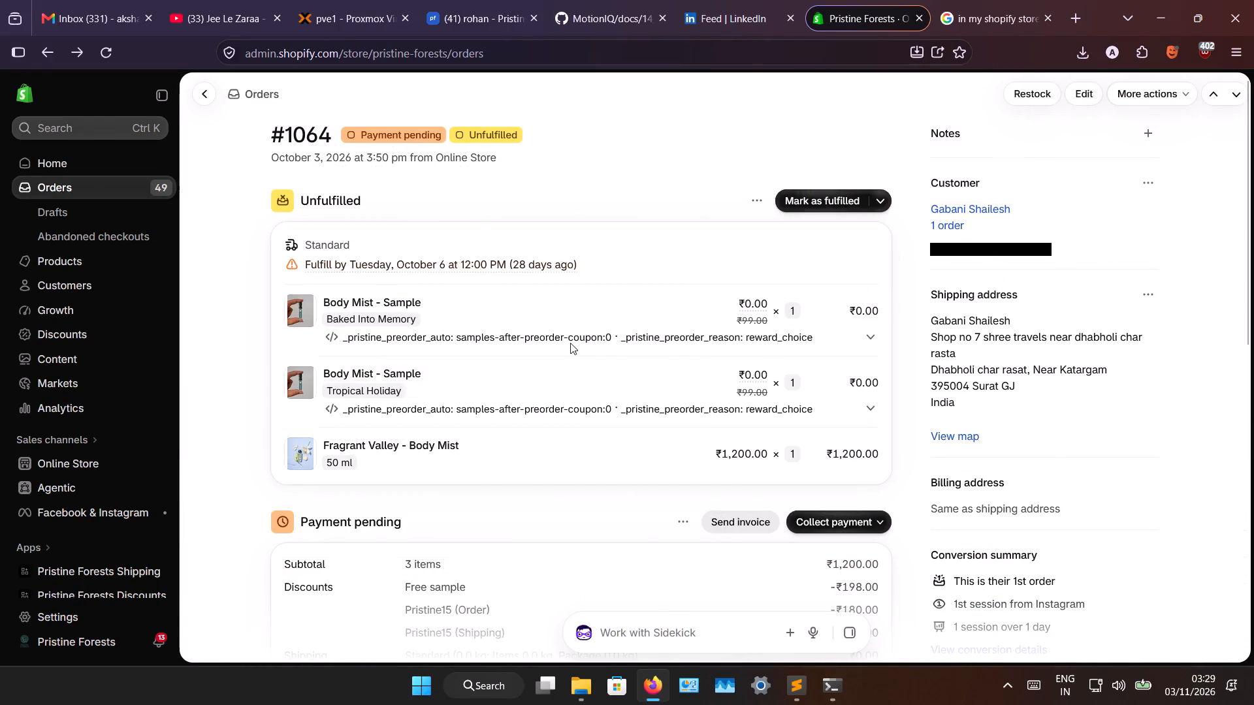
pyautogui.scroll(-3, 425, 459)
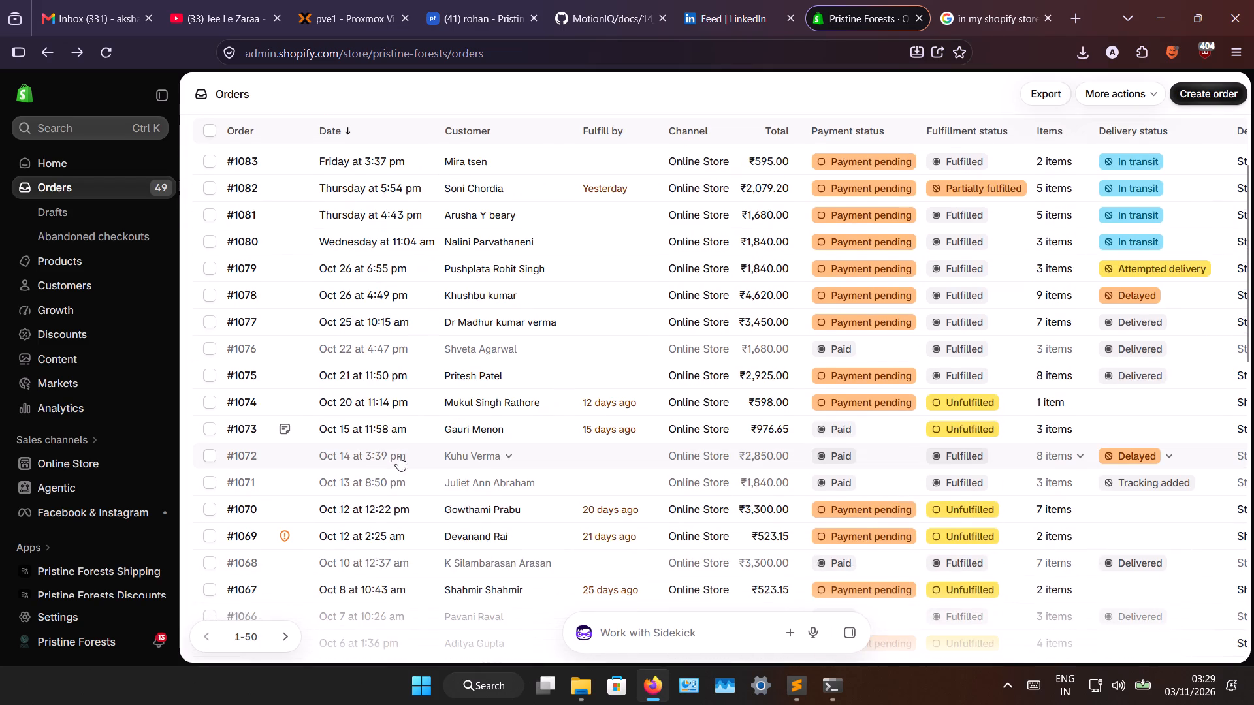
pyautogui.scroll(-2, 399, 455)
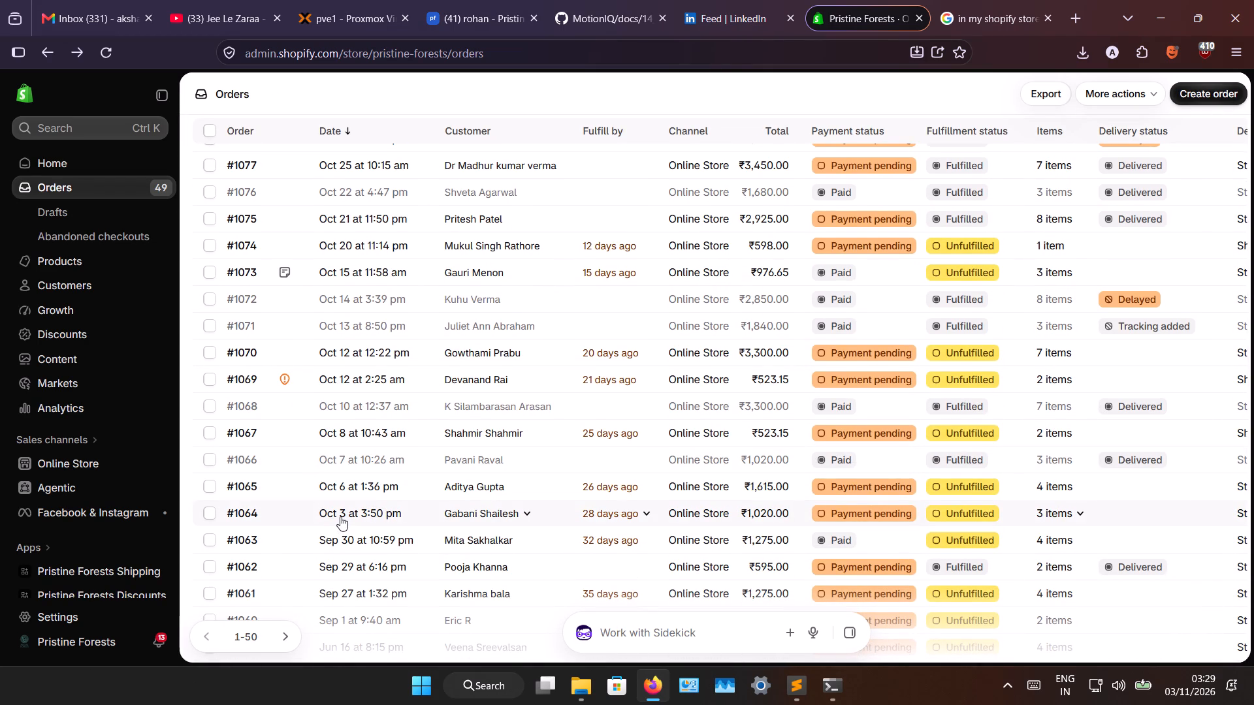
# Switch to the terminal and review the Claude session's prepaid orders lacking mobile numbers and the recipients of reminder 4.
pyautogui.hotkey('alt', 'Tab')
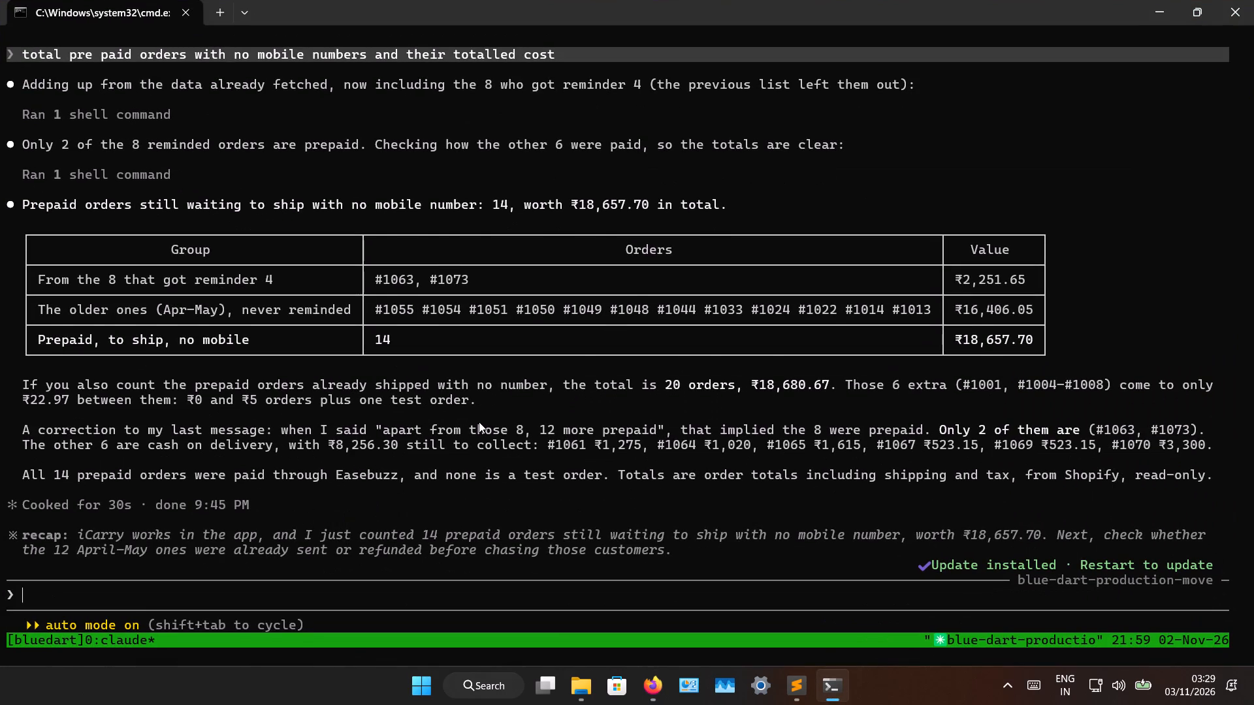
pyautogui.scroll(20, 479, 422)
pyautogui.scroll(9, 479, 422)
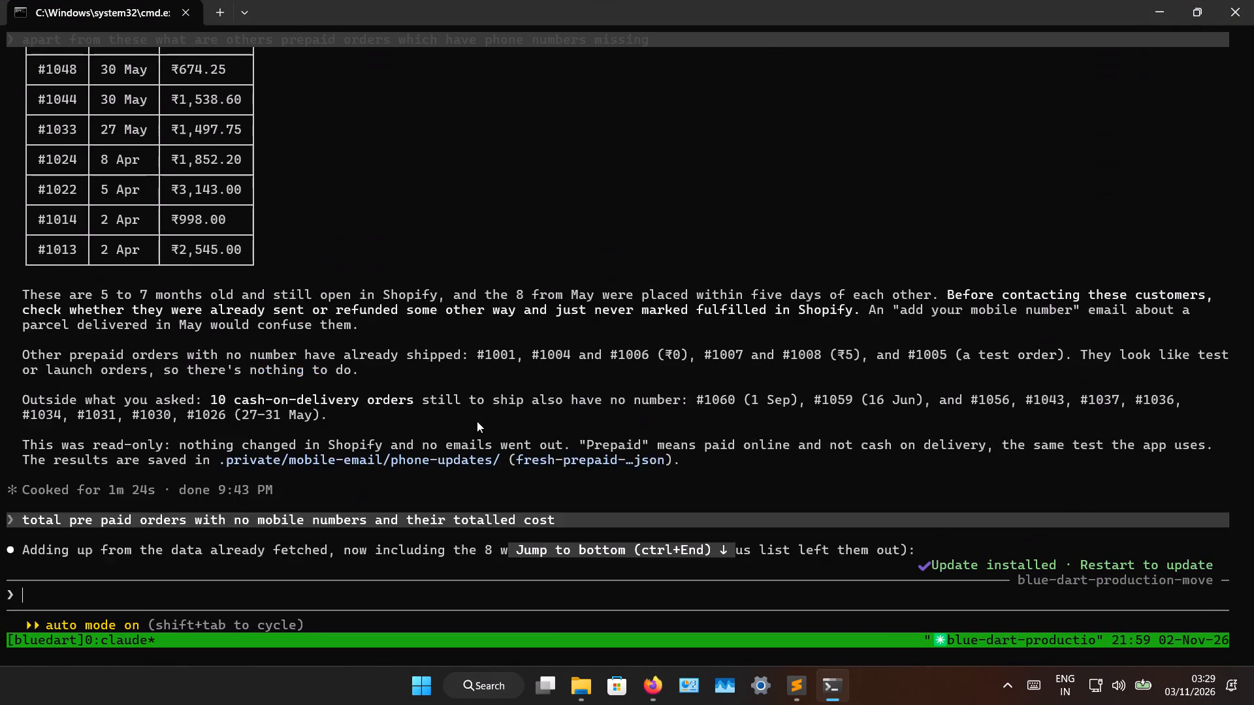
pyautogui.scroll(16, 477, 421)
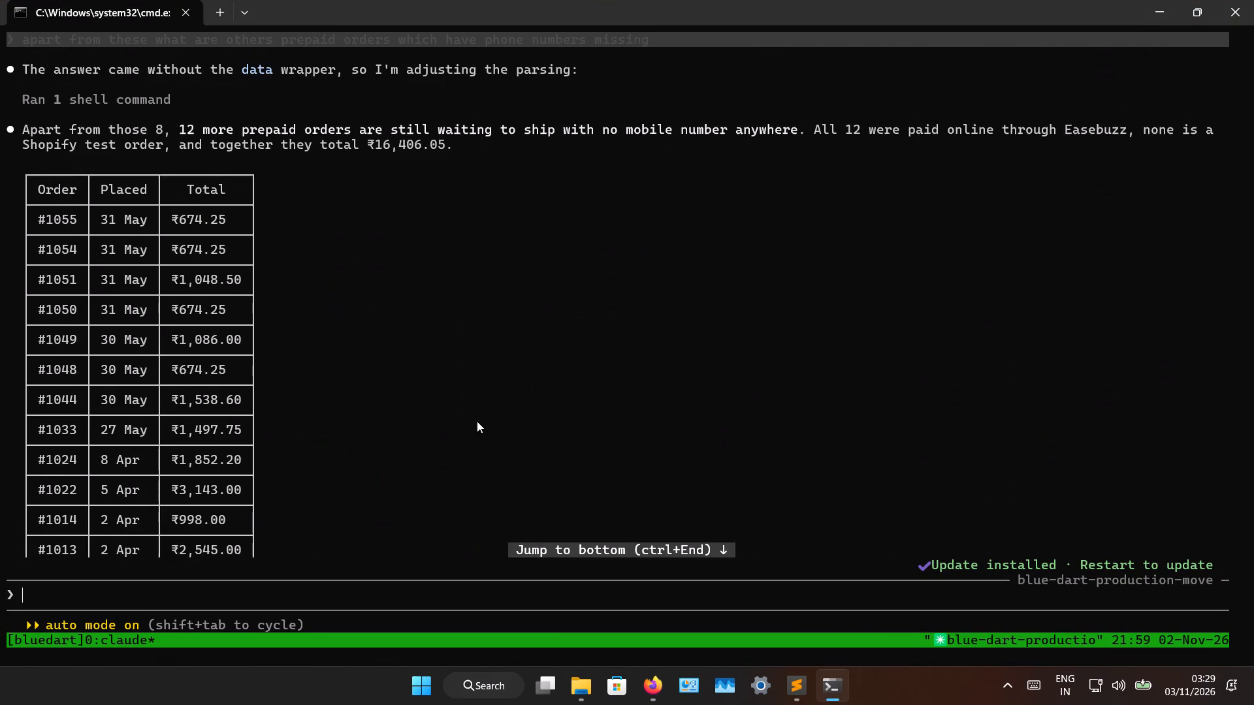
pyautogui.scroll(-1, 477, 421)
pyautogui.scroll(20, 477, 421)
pyautogui.scroll(2, 477, 421)
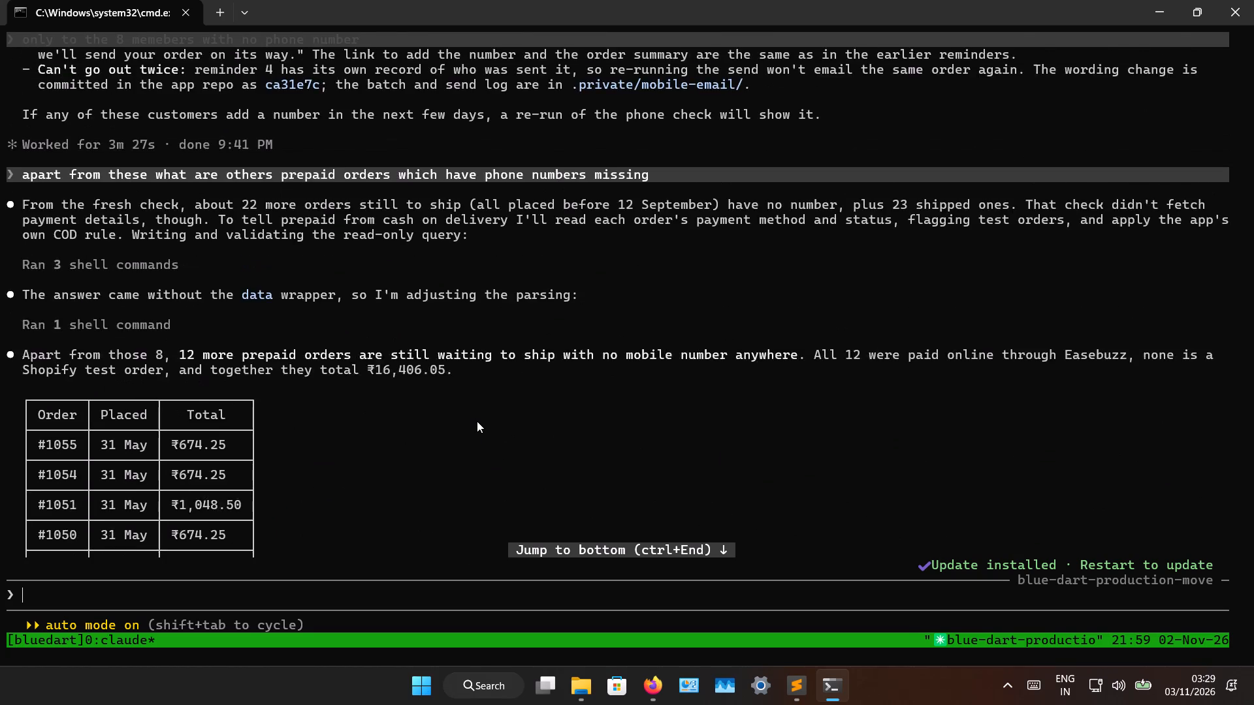
pyautogui.scroll(11, 477, 421)
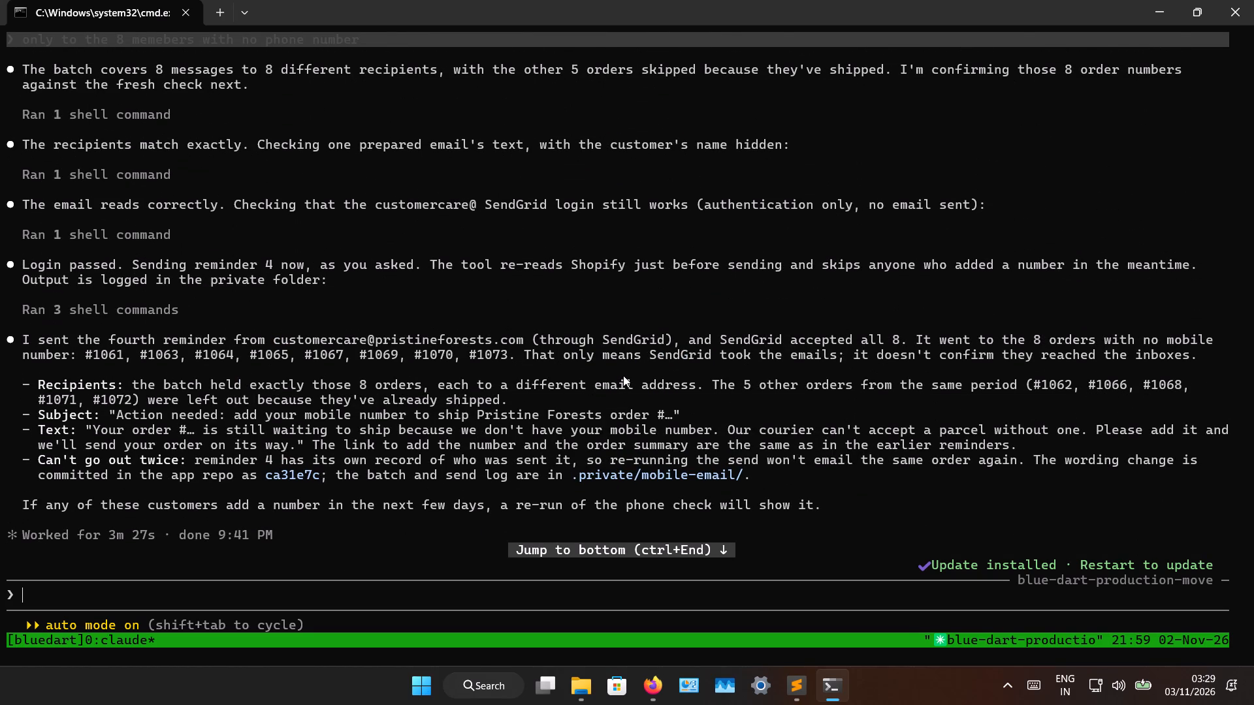
# Switch back to the Shopify orders, reopen order #1064 and copy the customer's name from its shipping address.
pyautogui.hotkey('alt', 'Tab')
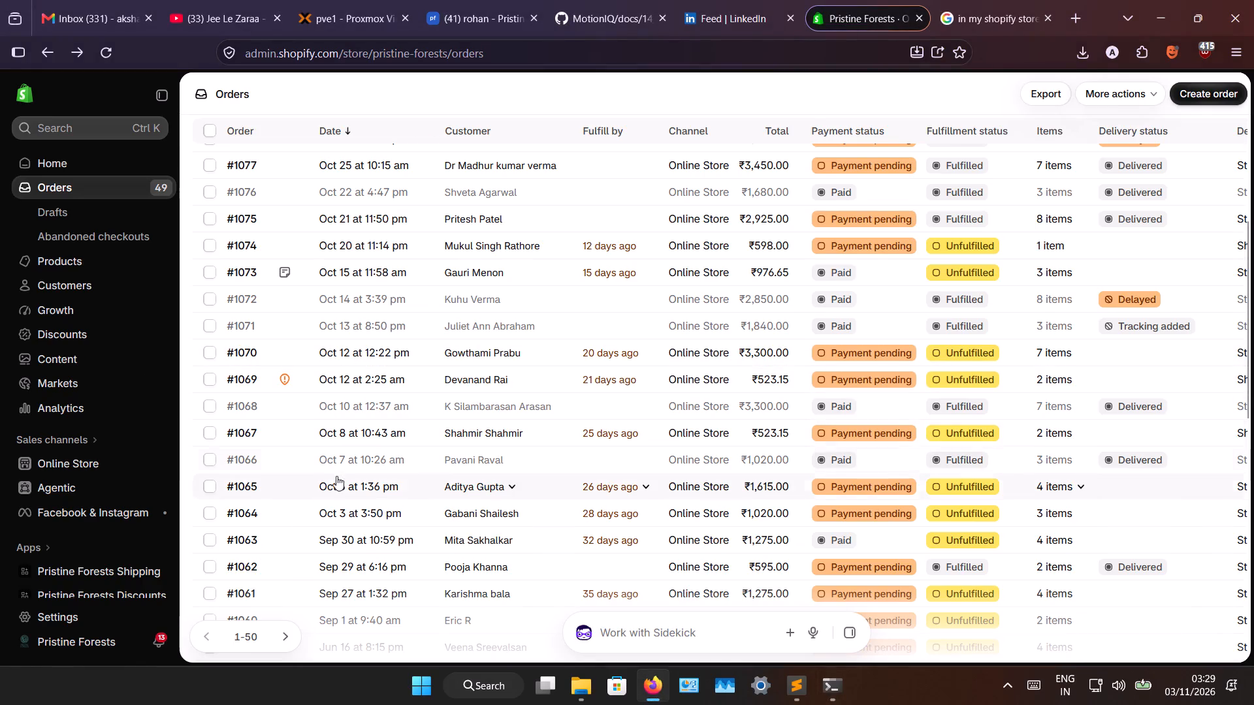
pyautogui.click(356, 513)
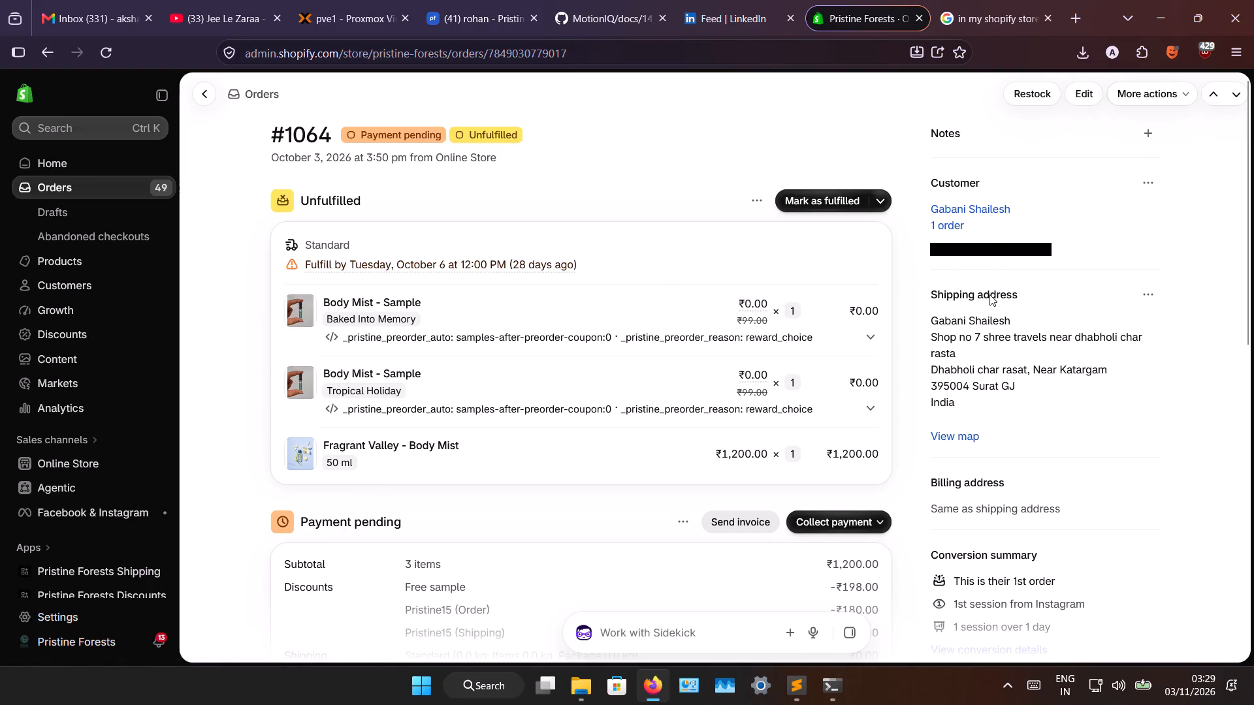
pyautogui.moveTo(931, 321); pyautogui.dragTo(1010, 321)
pyautogui.hotkey('ctrl', 'c')
# Open the customers page of pristine-profile-app and search by name for the copied customer name.
pyautogui.scroll(-3, 25, 395)
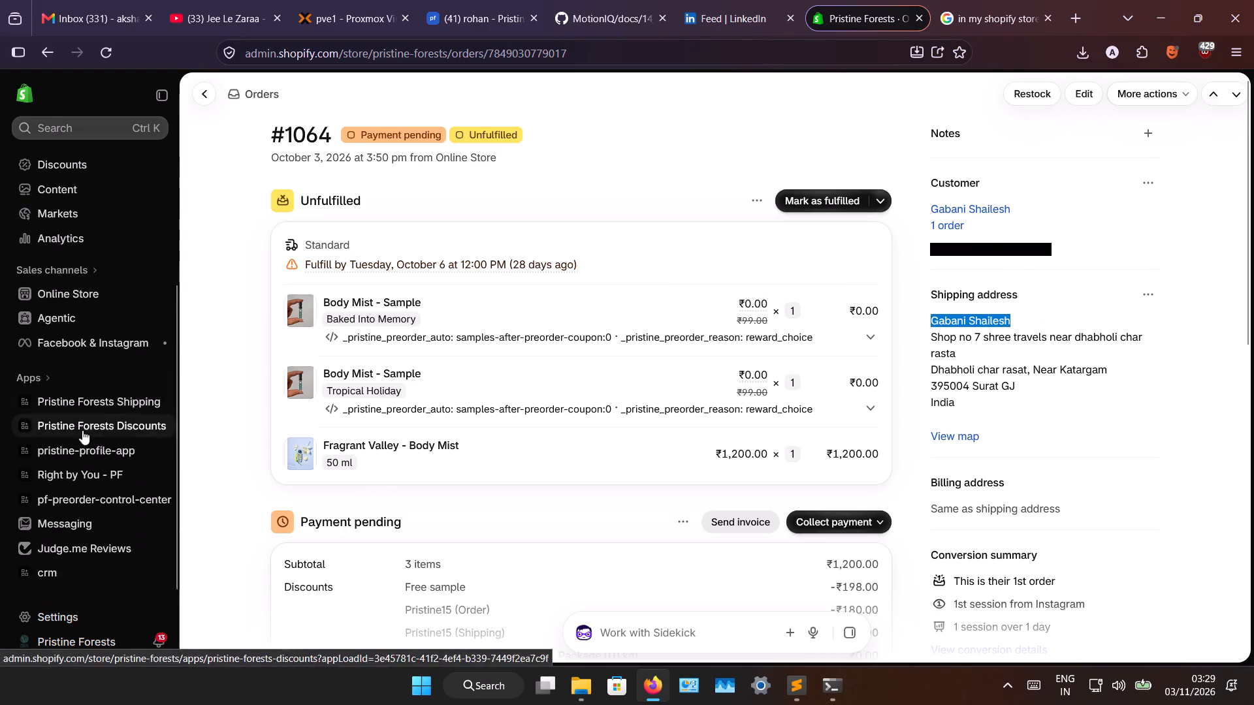
pyautogui.click(94, 460)
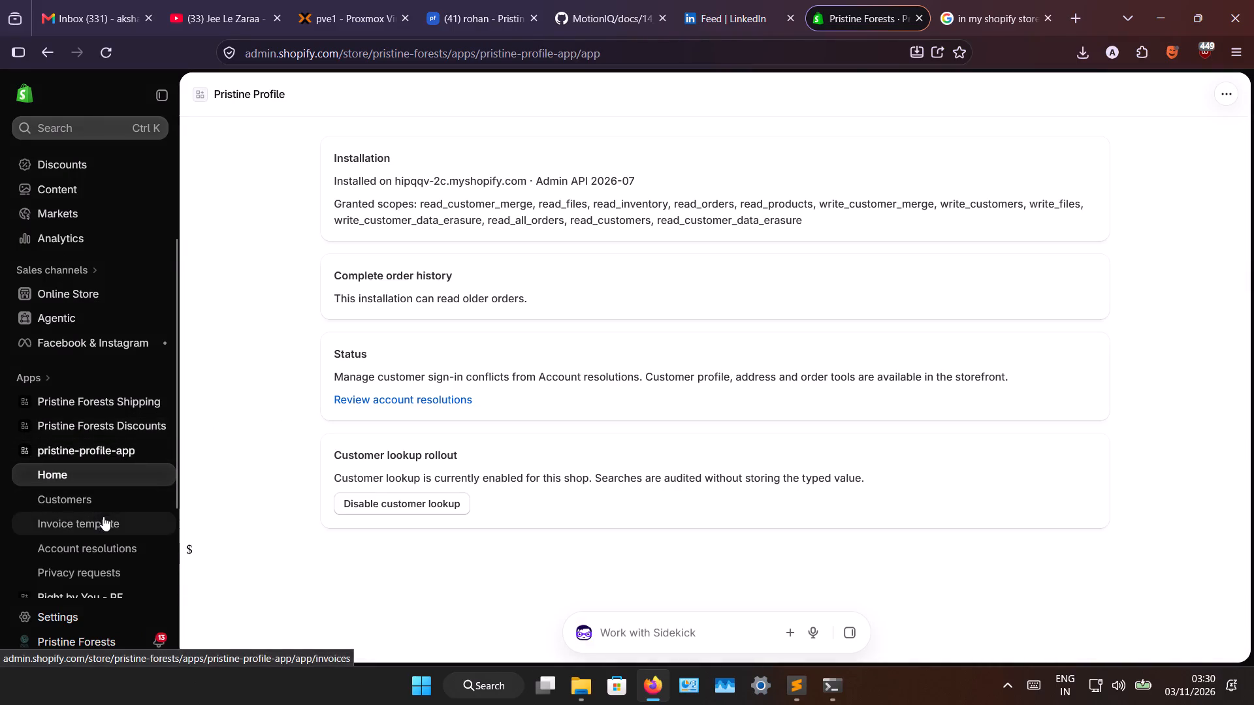
pyautogui.click(104, 502)
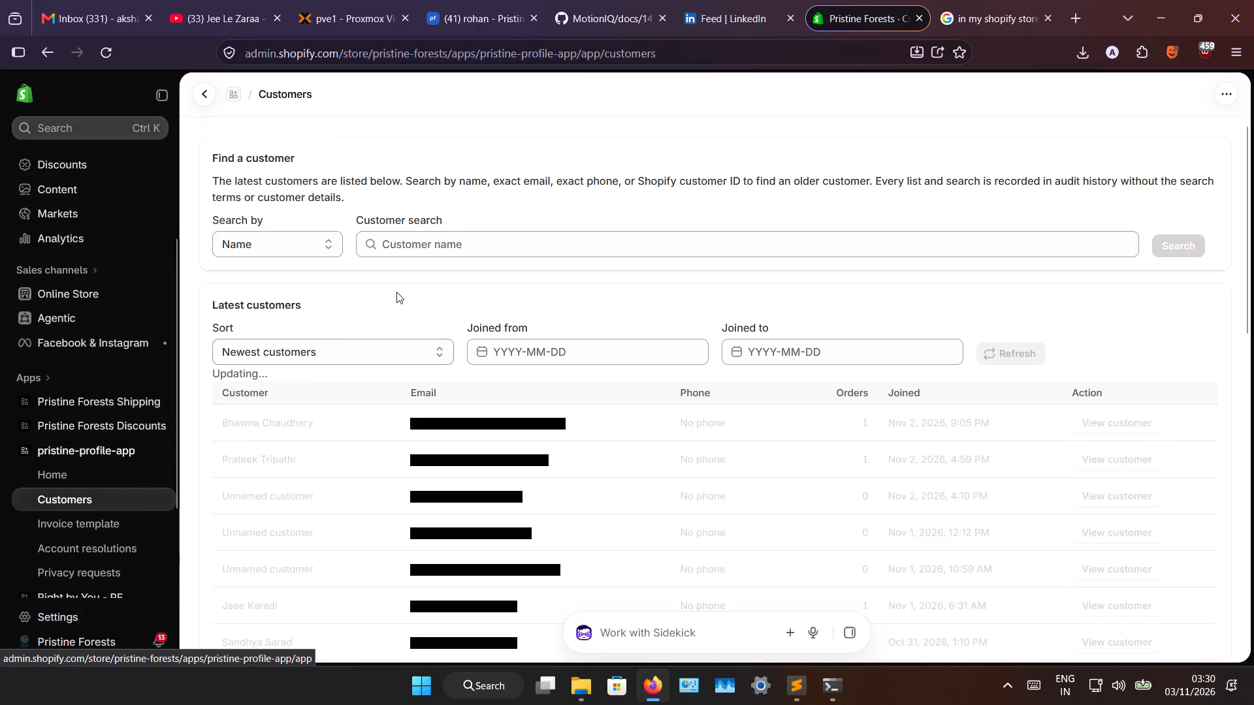
pyautogui.click(480, 245)
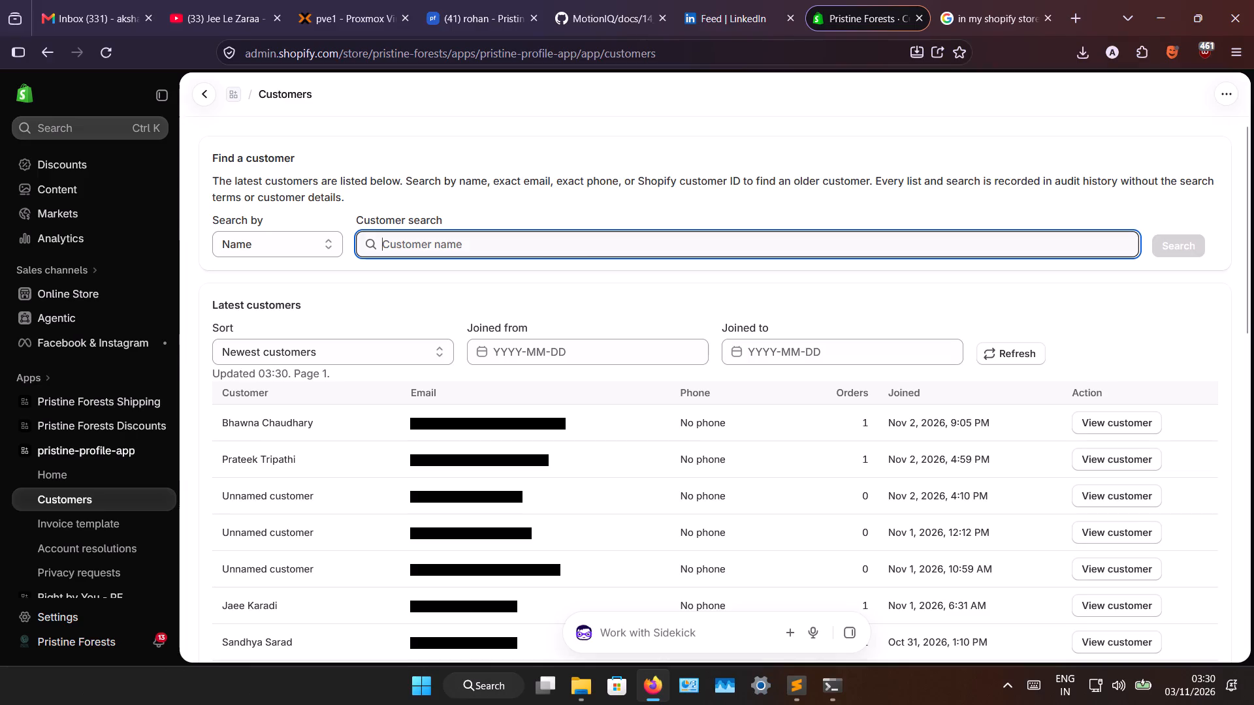
pyautogui.hotkey('ctrl', 'v')
pyautogui.click(1203, 243)
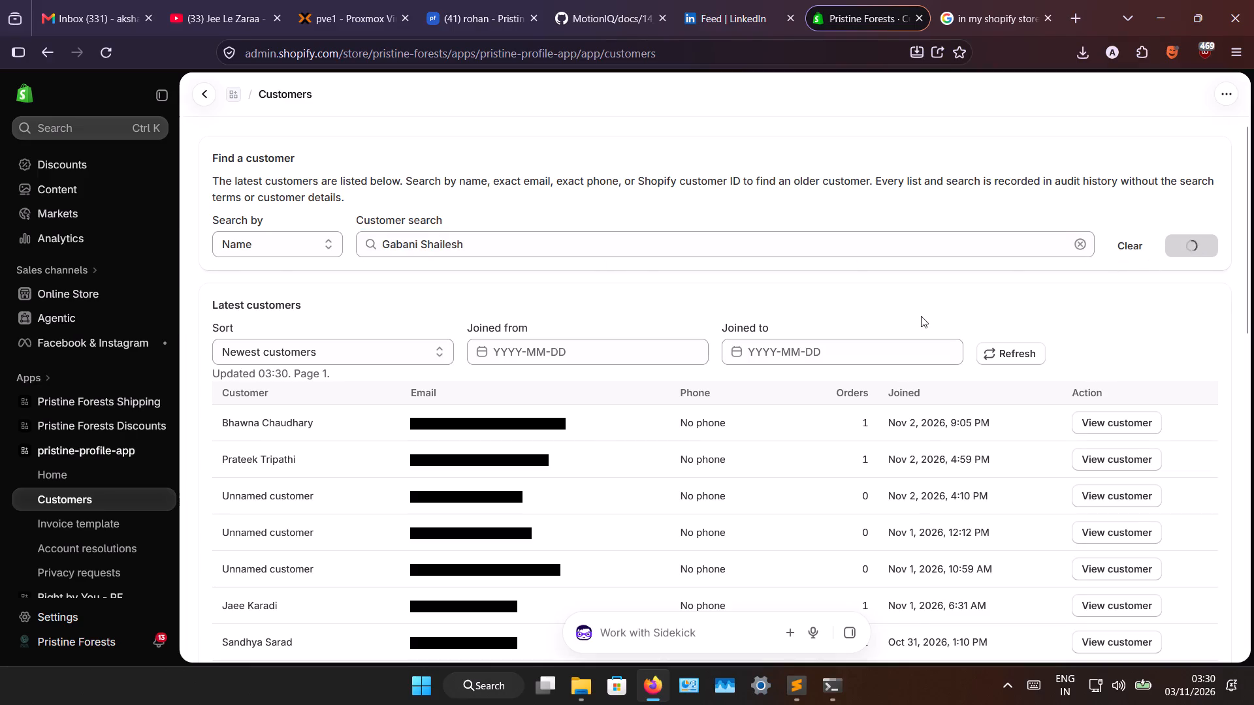
# Shorten the customer search to only the first word of the name and run it again.
pyautogui.click(546, 247)
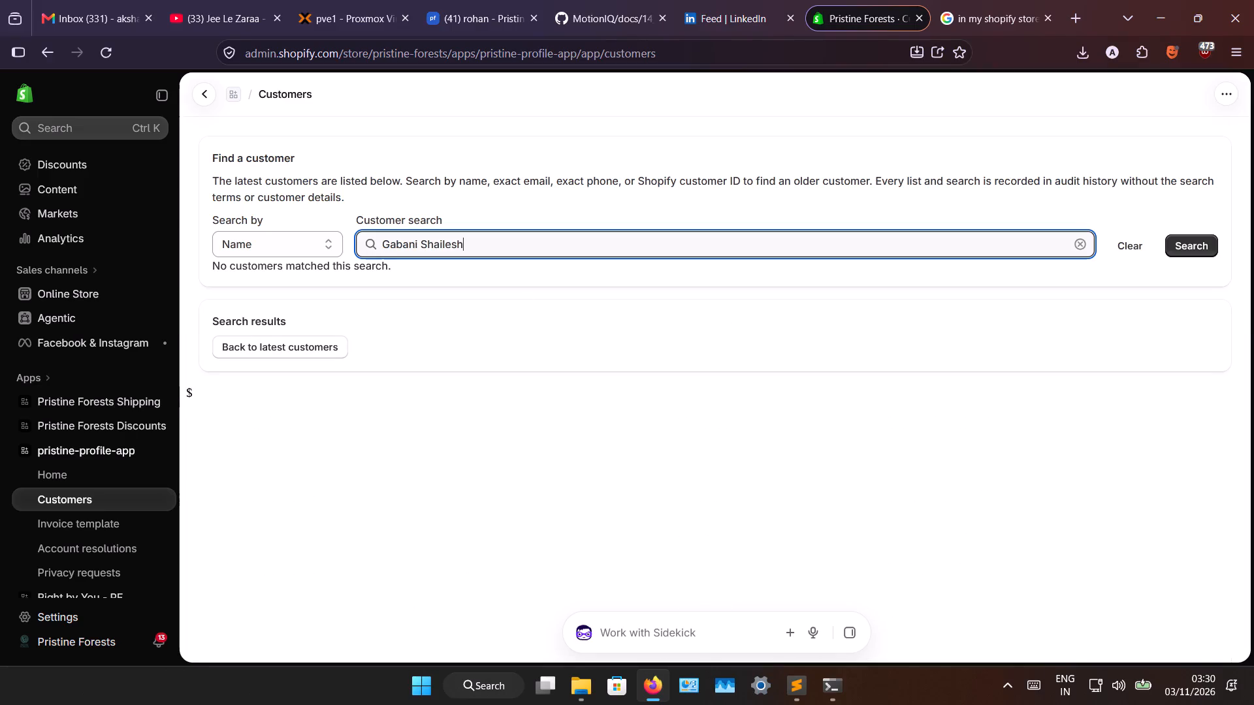
pyautogui.hotkey('ctrl', 'BackSpace')
pyautogui.click(1211, 248)
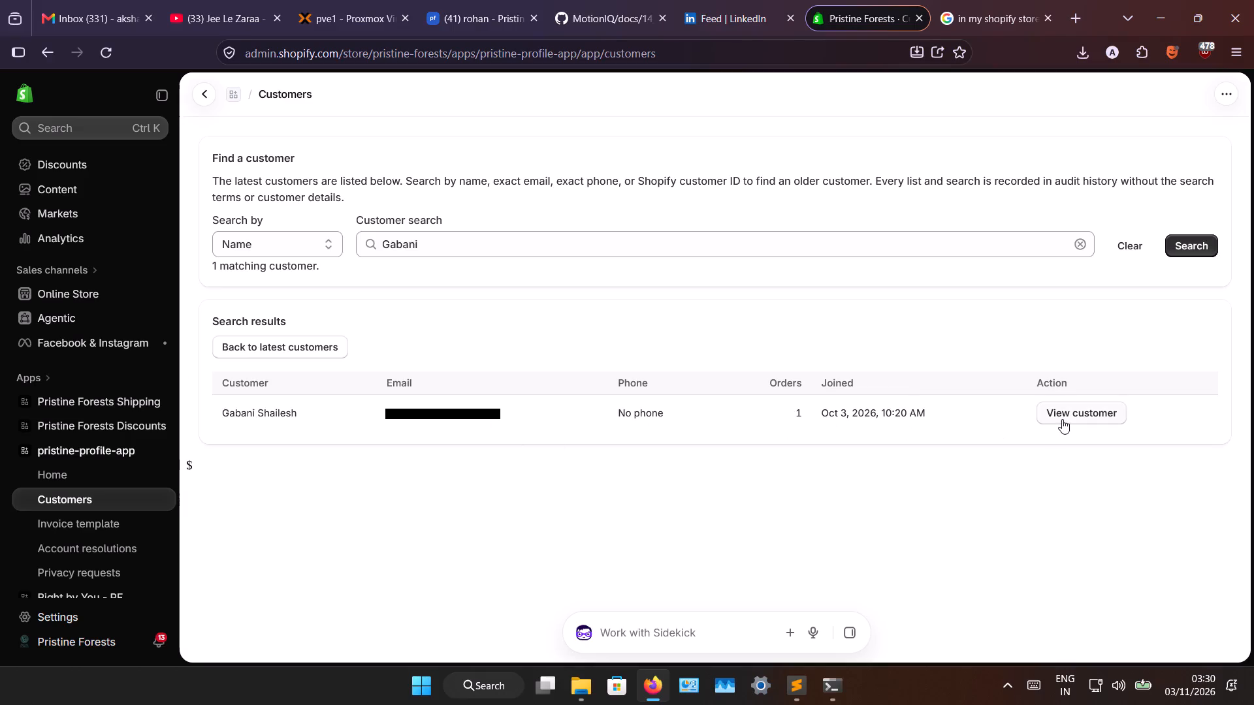
# Switch to the terminal and ask Claude whether it checked properly, pasting the copied customer's name and saying their phone number is also missing.
pyautogui.hotkey('alt', 'Tab')
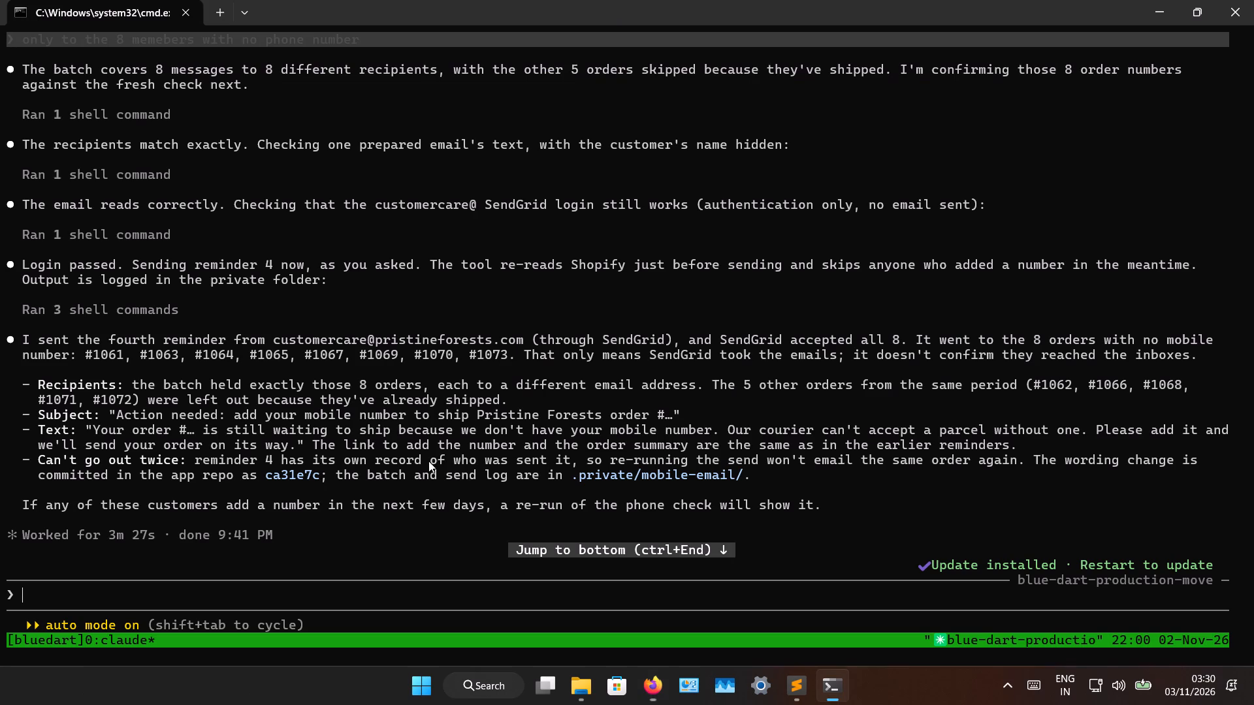
pyautogui.write('Have you checked proeprly because i think t')
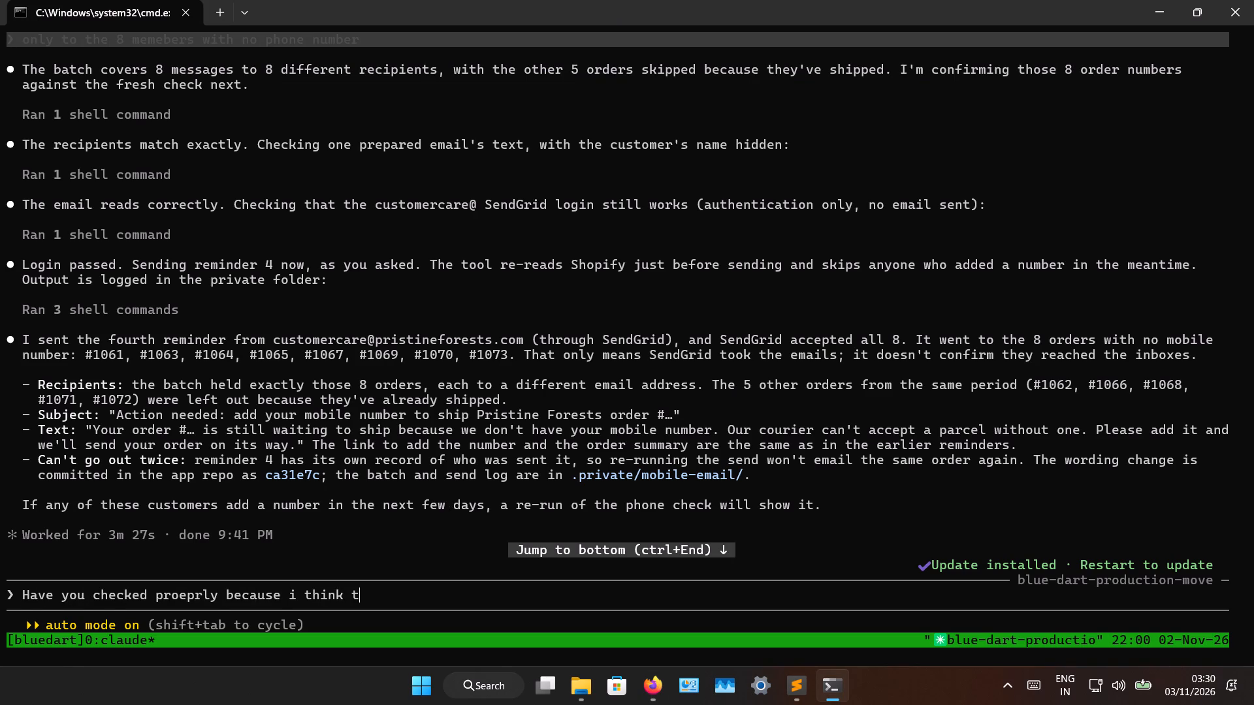
pyautogui.press('BackSpace')
pyautogui.write('the co')
pyautogui.press('BackSpace')
pyautogui.write('usto')
pyautogui.write('mer')
pyautogui.press('space')
pyautogui.hotkey('ctrl', 'shift', 'v')
pyautogui.press('space')
pyautogui.write('phoen number aslo we')
pyautogui.press('space')
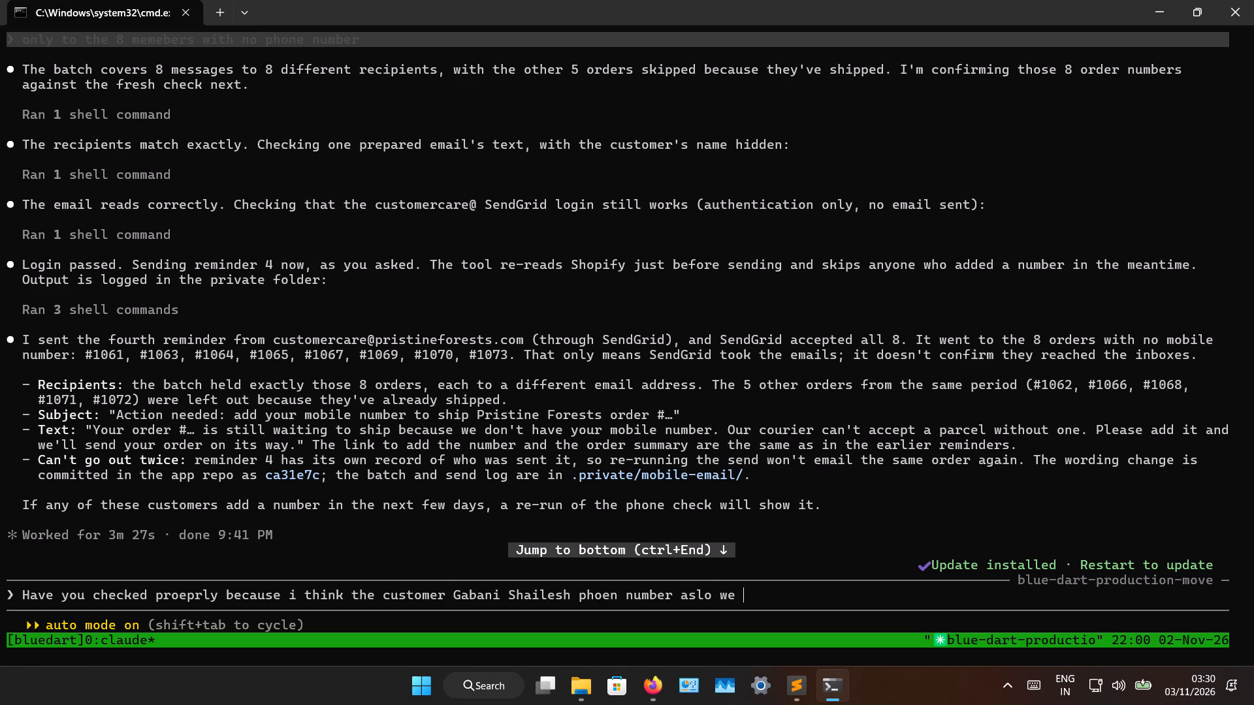
pyautogui.write('dont have ?>')
pyautogui.press('Return')
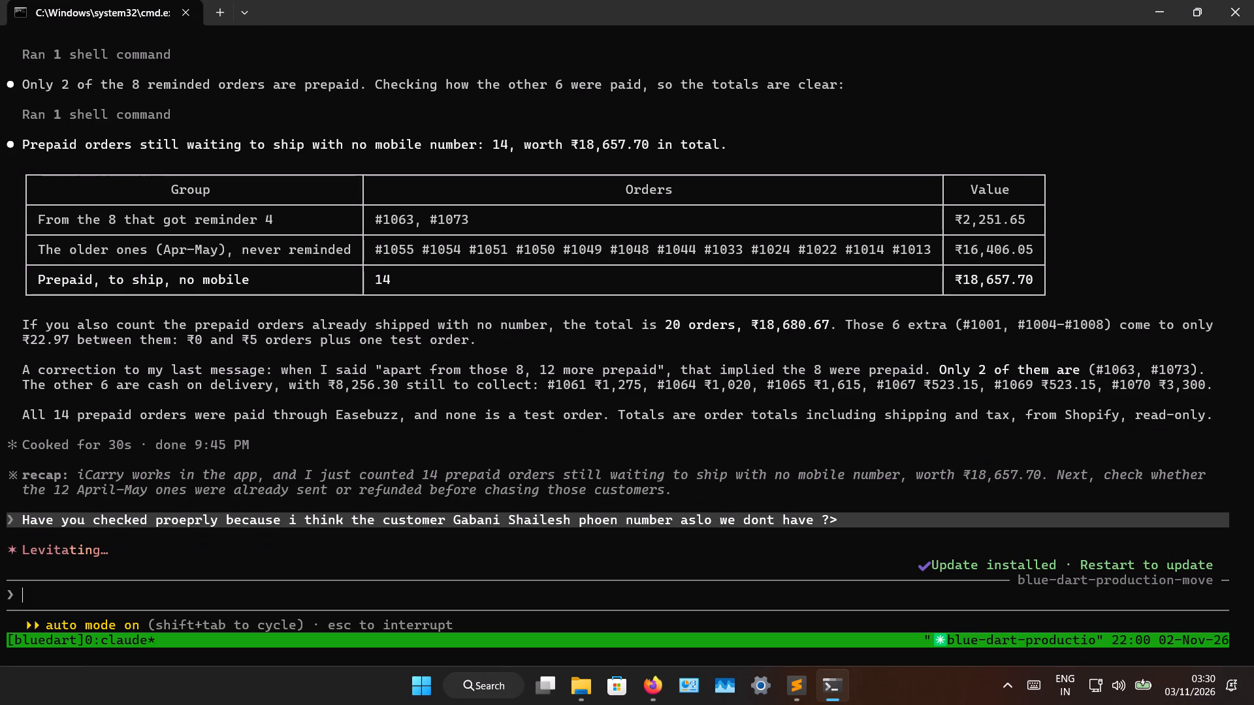
# Switch back to Shopify, open the found customer's record and examine its contact, address, order and account details.
pyautogui.hotkey('alt', 'Tab')
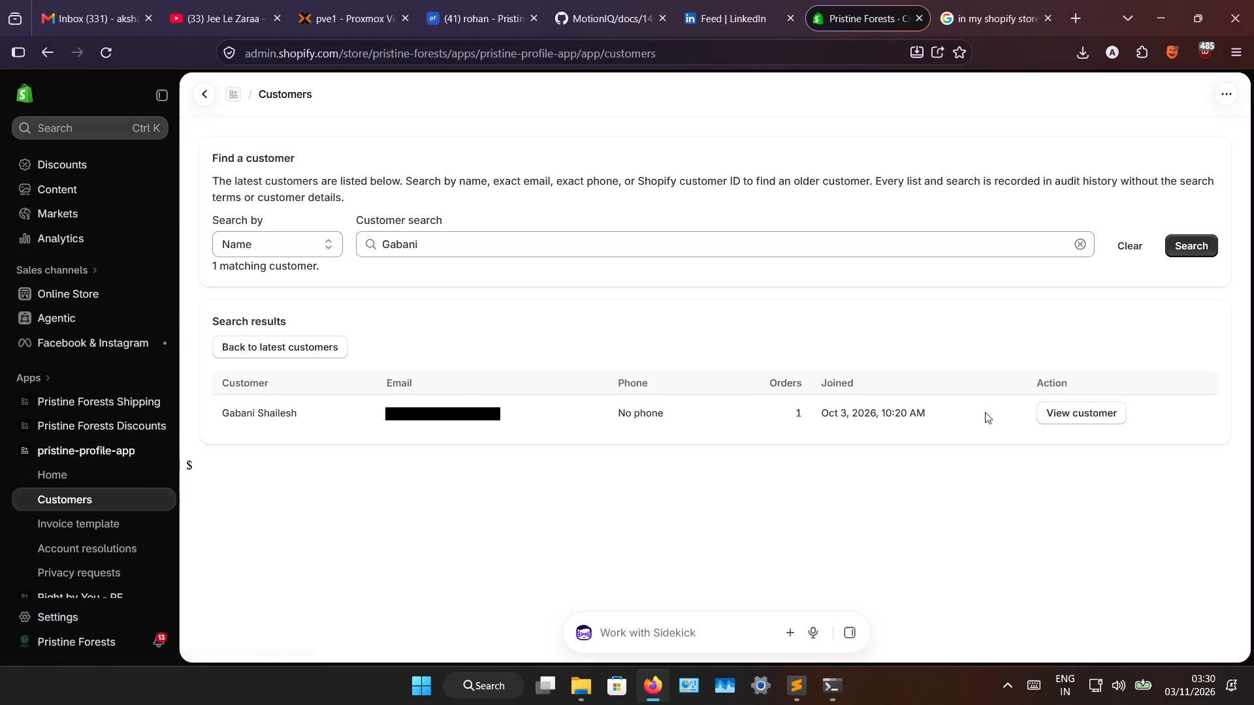
pyautogui.click(1053, 411)
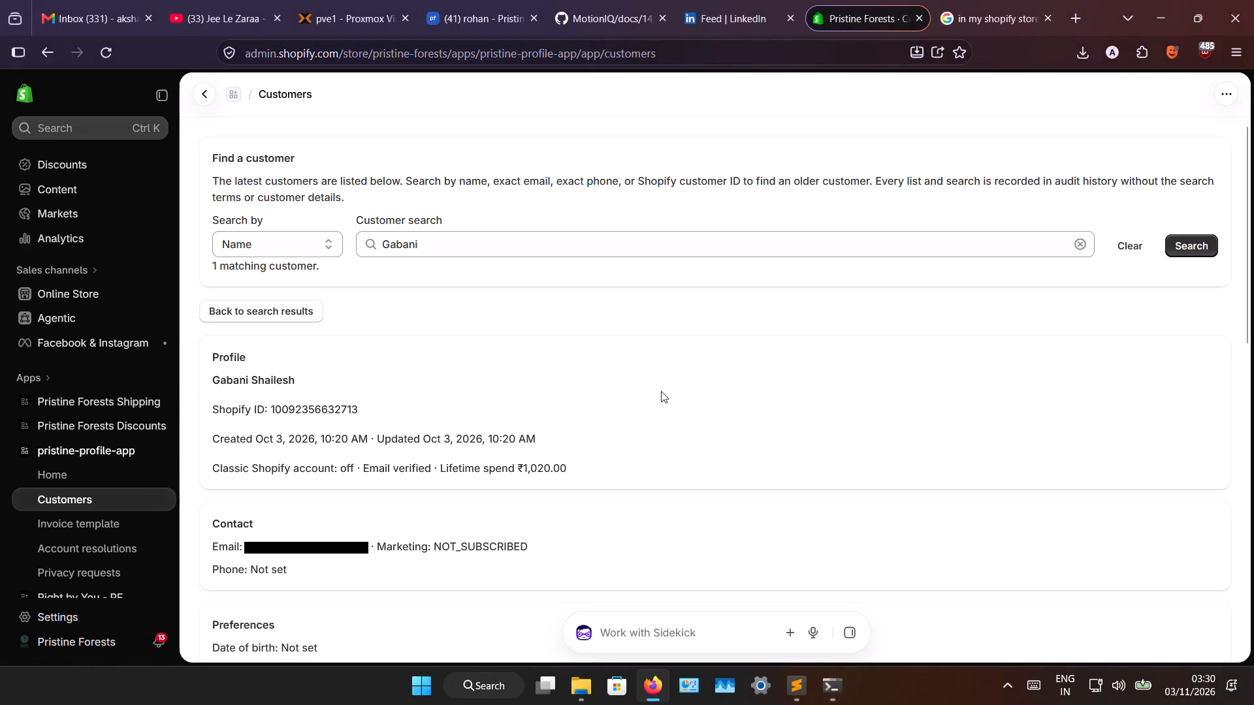
pyautogui.scroll(-2, 661, 391)
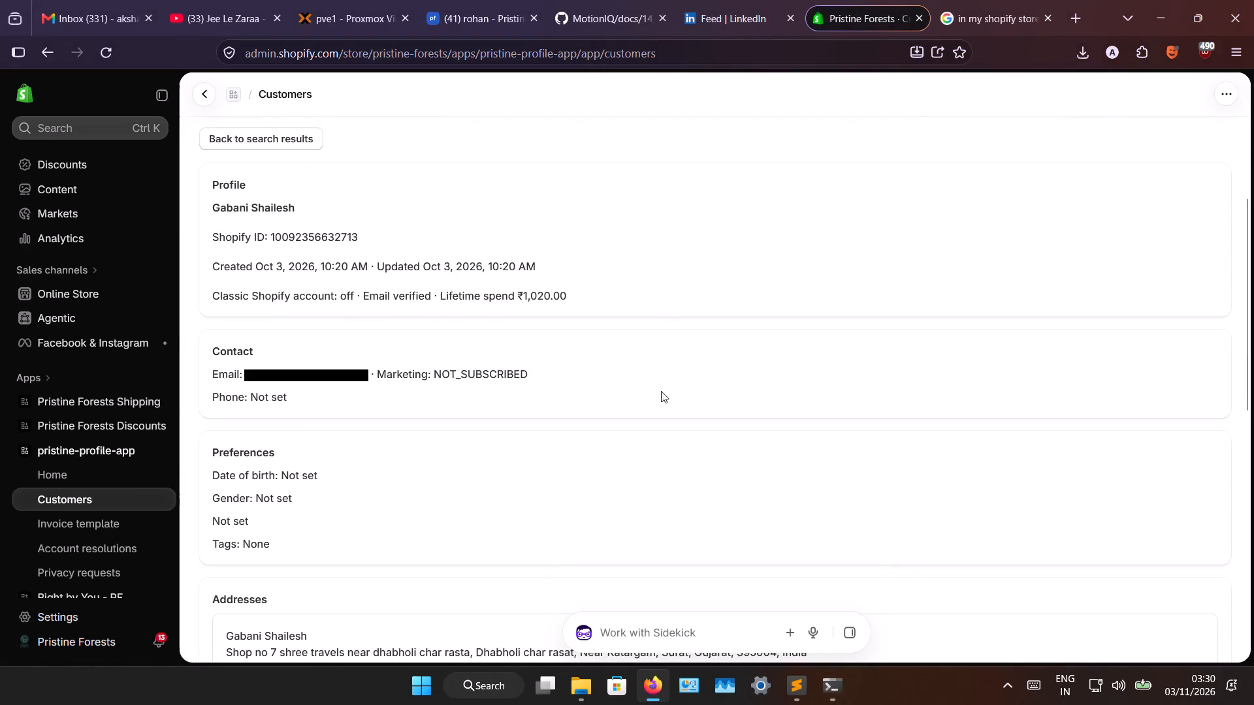
pyautogui.scroll(-2, 661, 390)
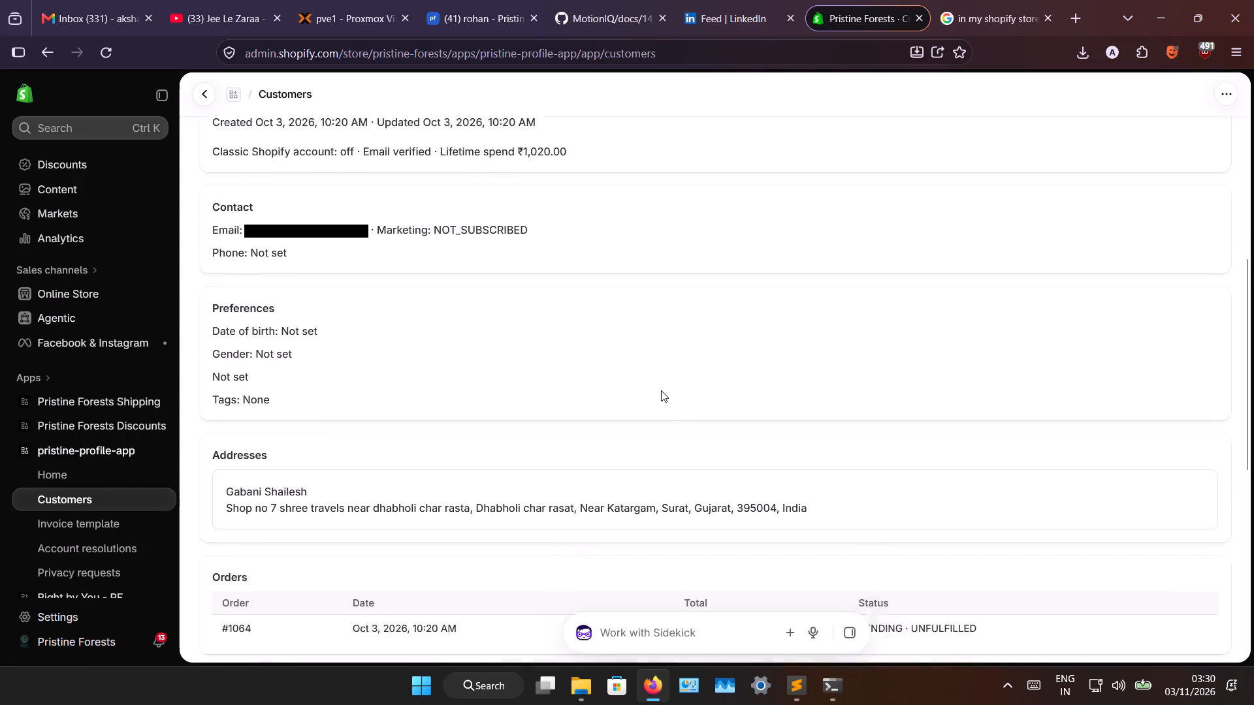
pyautogui.scroll(-2, 661, 390)
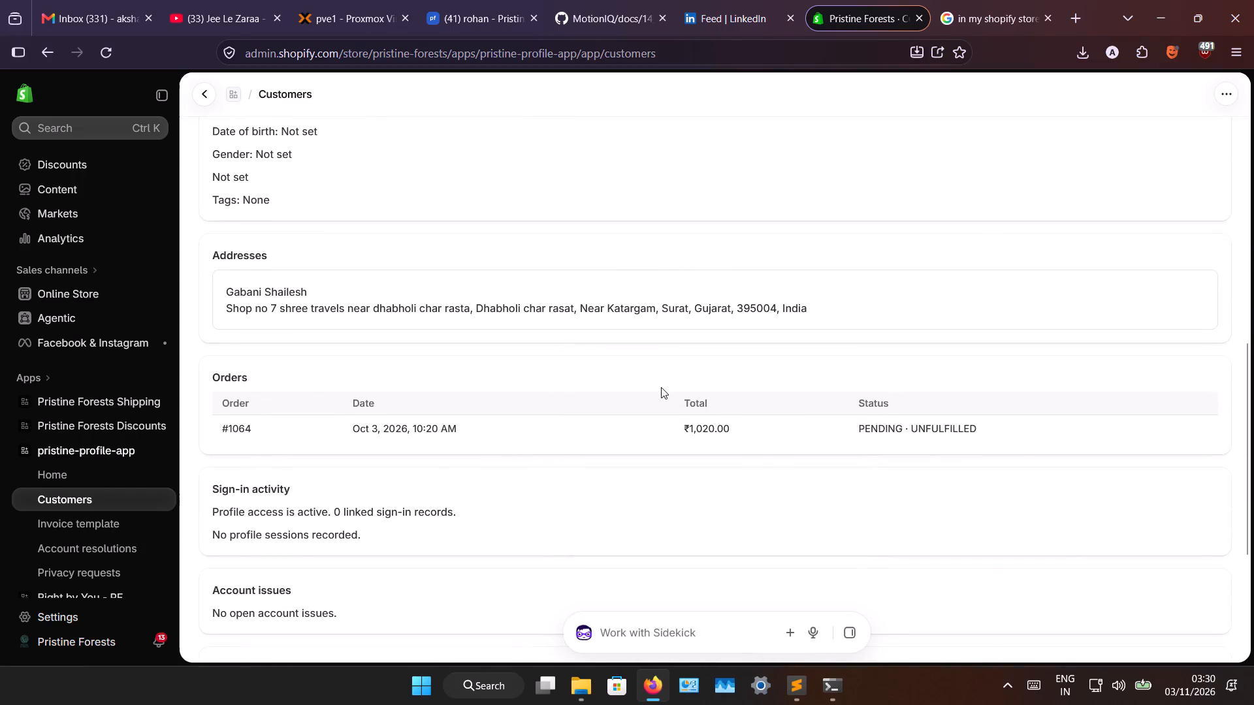
pyautogui.scroll(-4, 661, 387)
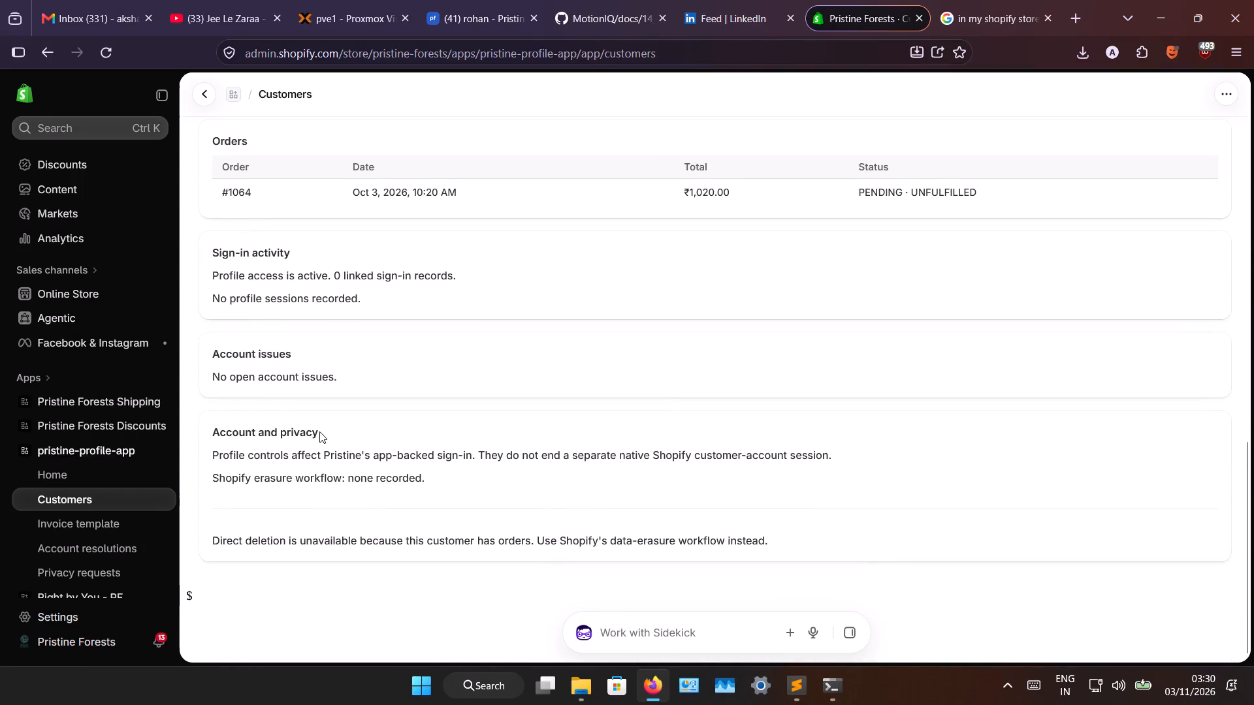
pyautogui.hotkey('alt', 'Tab')
pyautogui.hotkey('alt', 'Tab')
pyautogui.scroll(4, 88, 223)
pyautogui.click(95, 192)
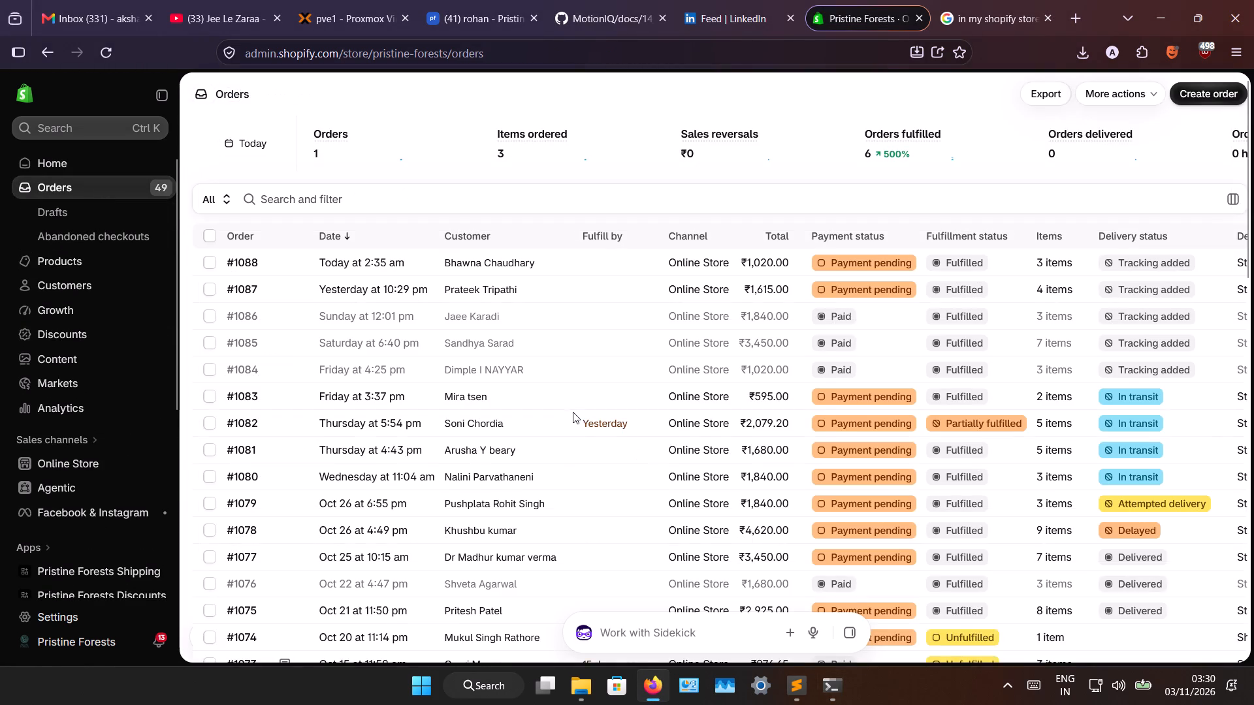
pyautogui.scroll(-1, 573, 415)
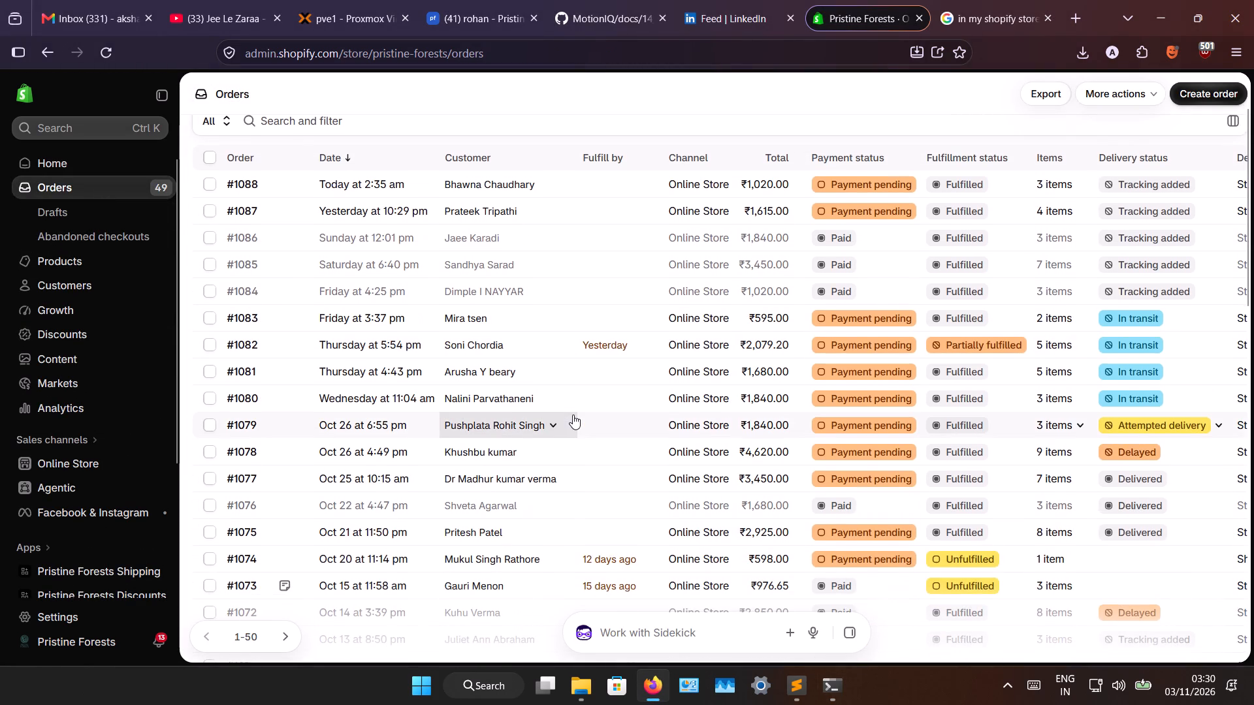
pyautogui.scroll(-1, 573, 415)
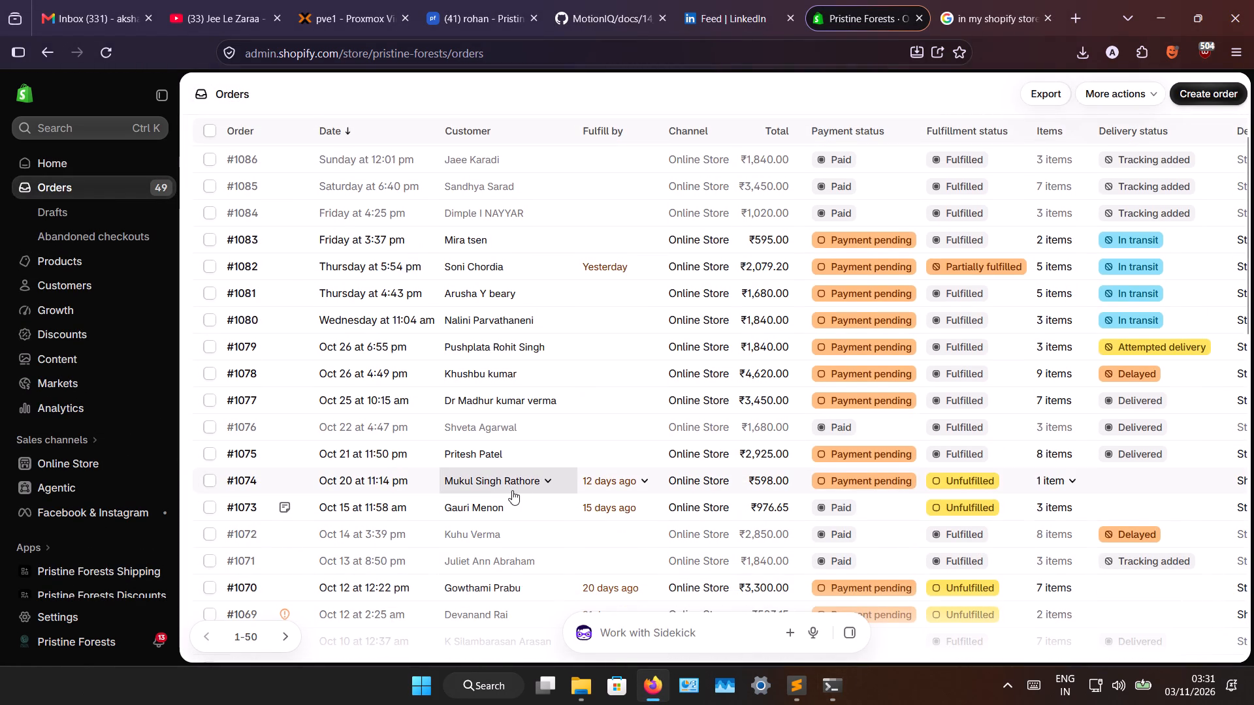
pyautogui.scroll(-3, 489, 487)
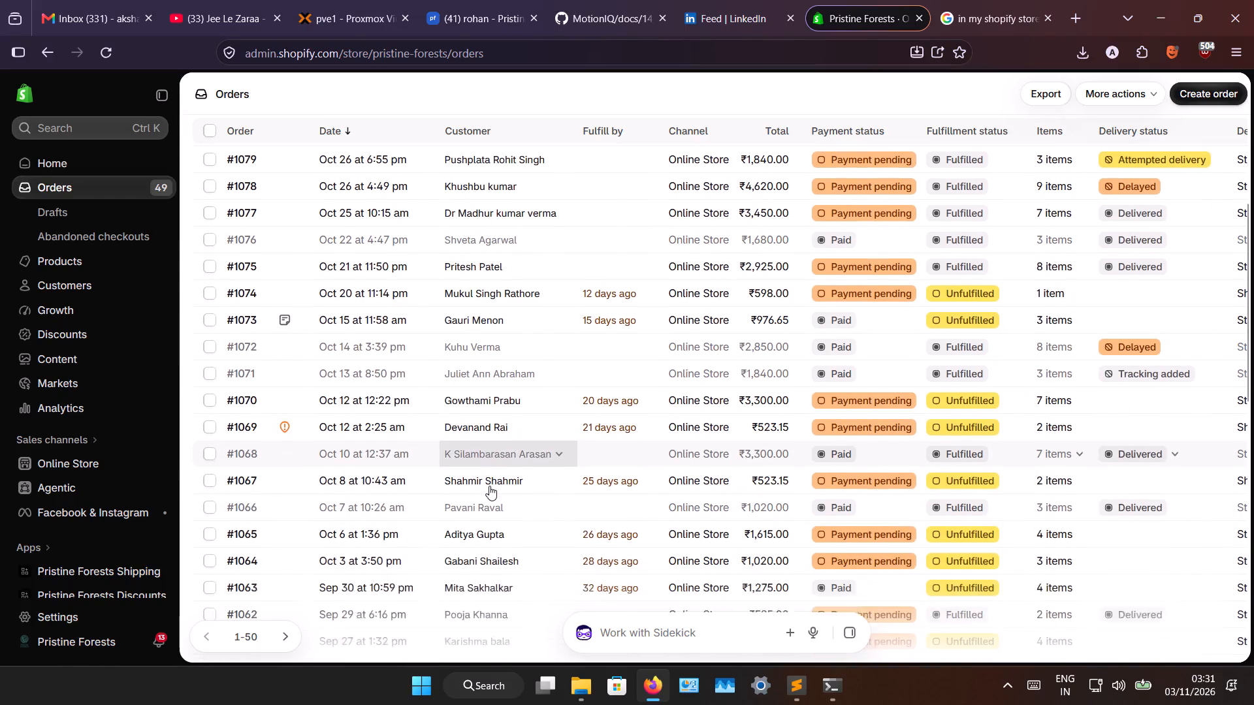
pyautogui.click(384, 490)
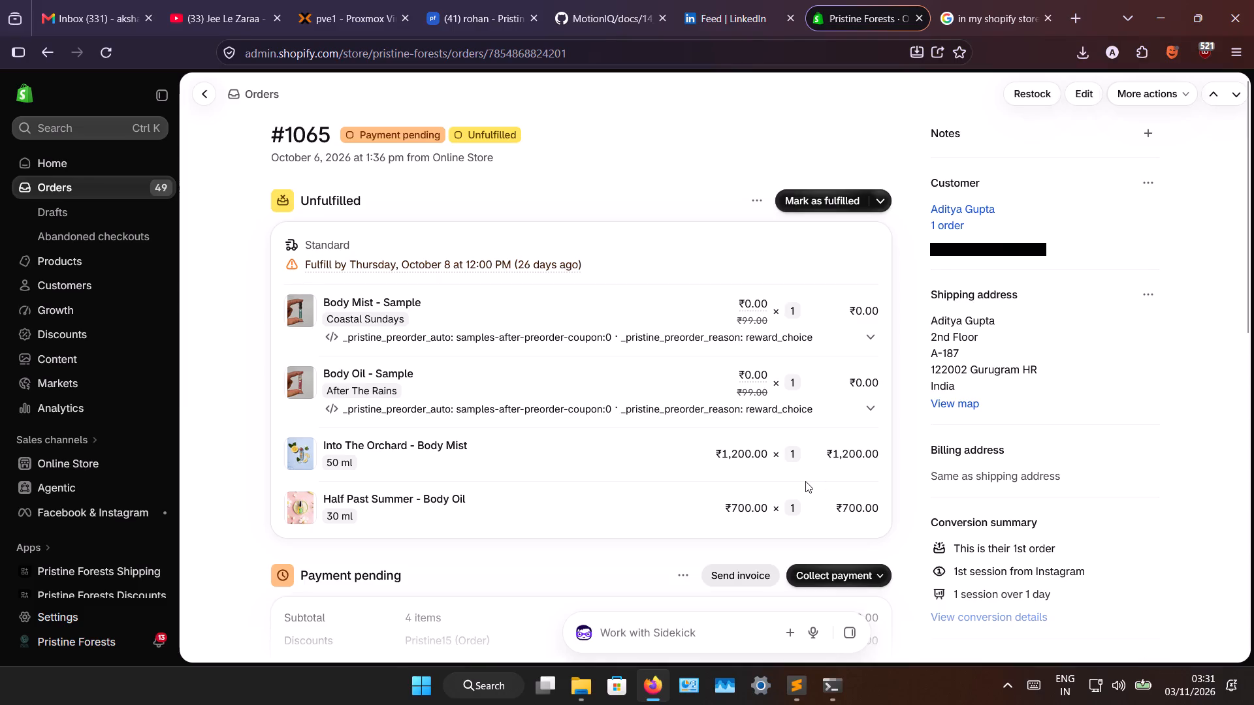
pyautogui.click(828, 676)
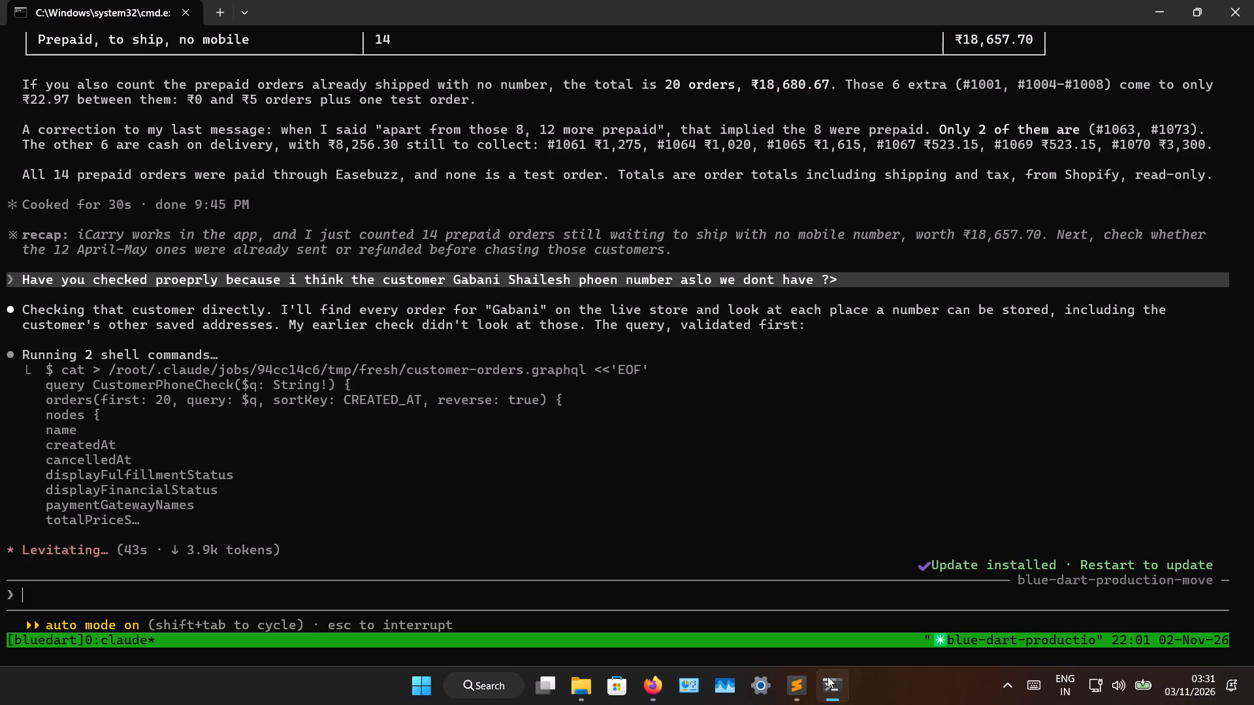
pyautogui.click(828, 676)
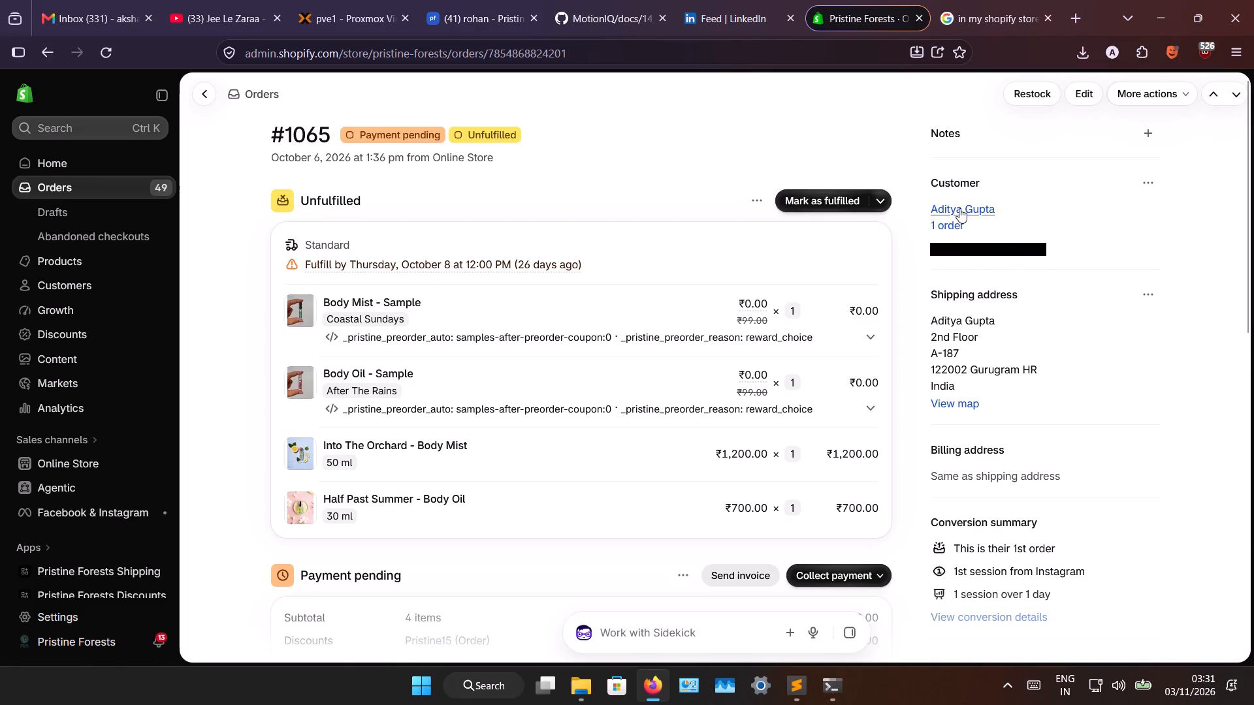
pyautogui.scroll(-8, 585, 358)
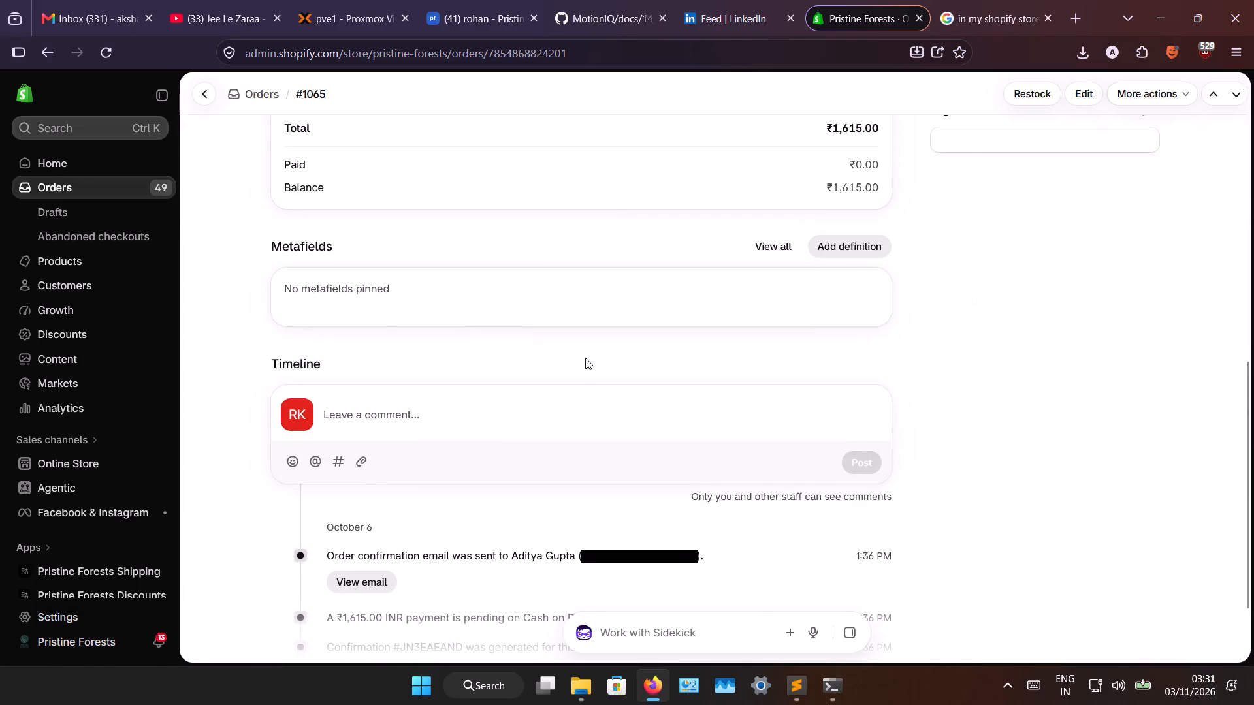
pyautogui.scroll(-2, 585, 358)
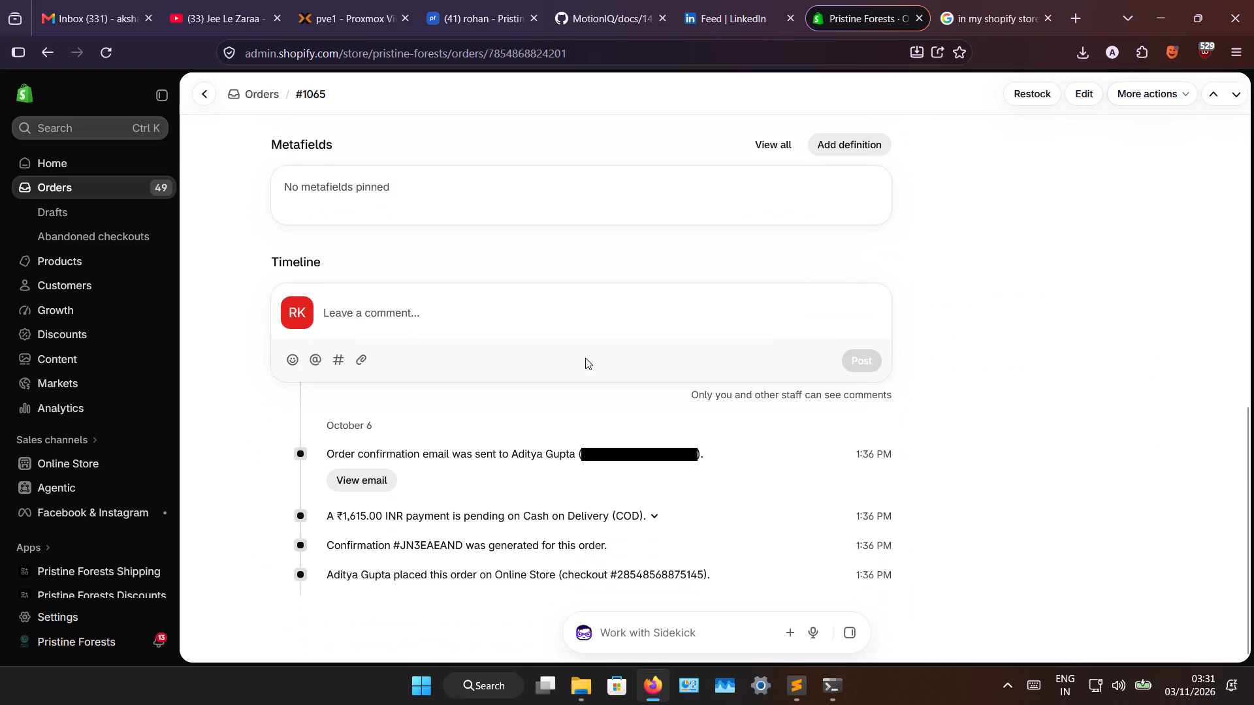
pyautogui.scroll(7, 585, 358)
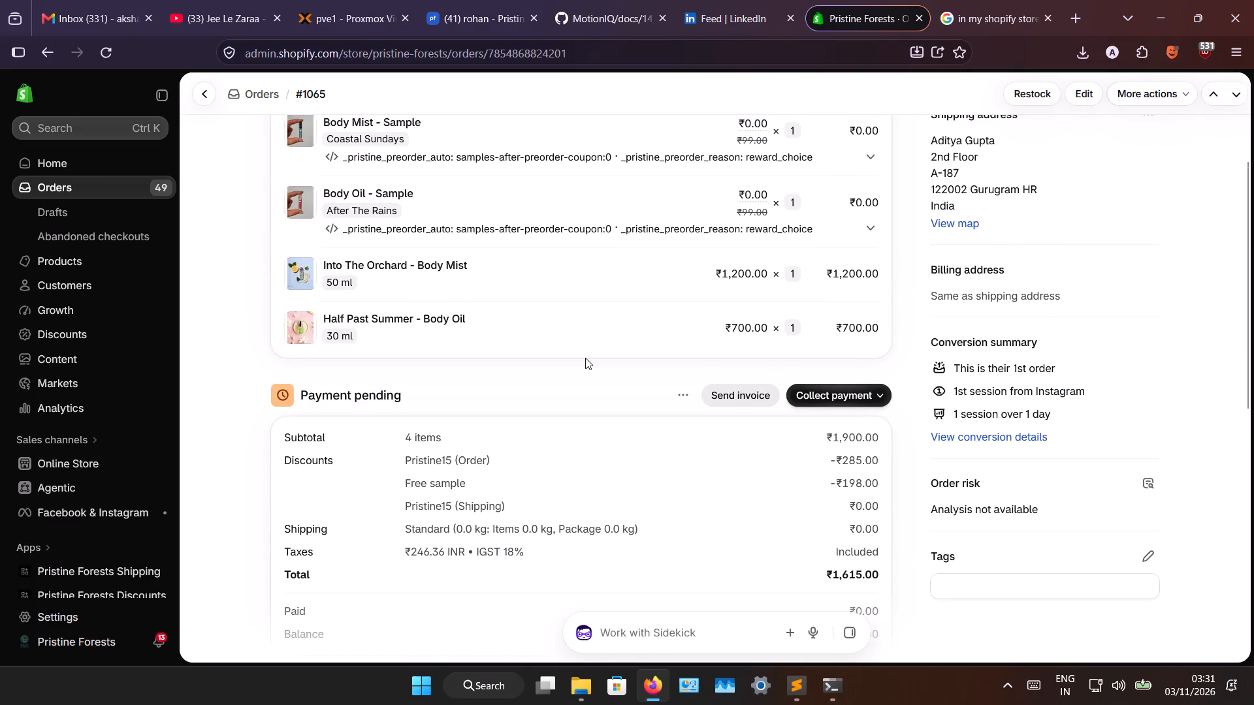
pyautogui.click(827, 700)
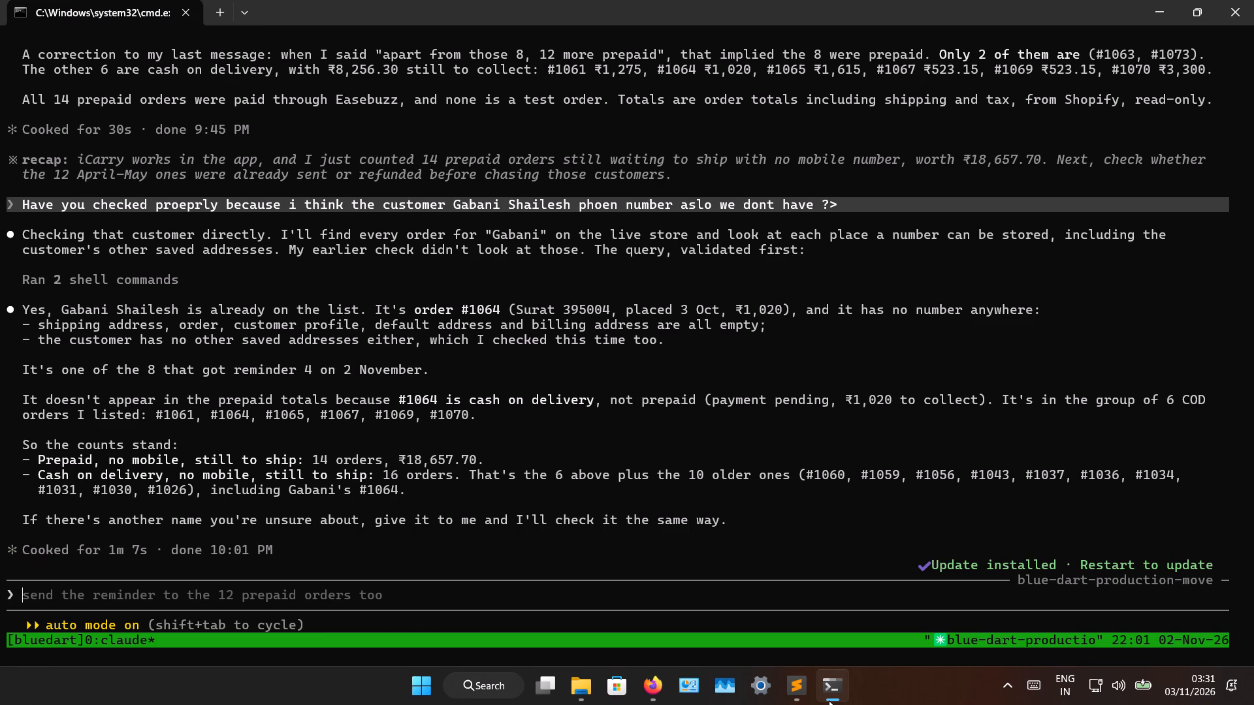
pyautogui.click(829, 700)
pyautogui.scroll(5, 580, 344)
pyautogui.scroll(-2, 603, 381)
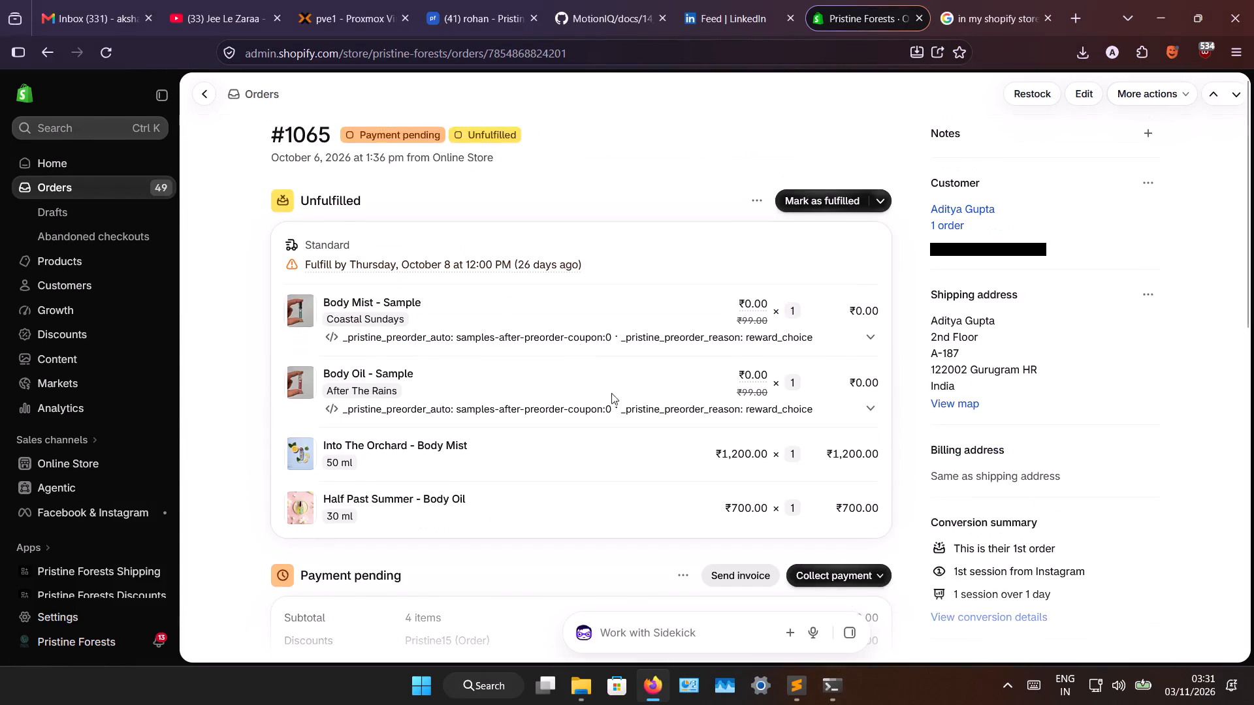
pyautogui.scroll(-1, 611, 393)
pyautogui.click(835, 681)
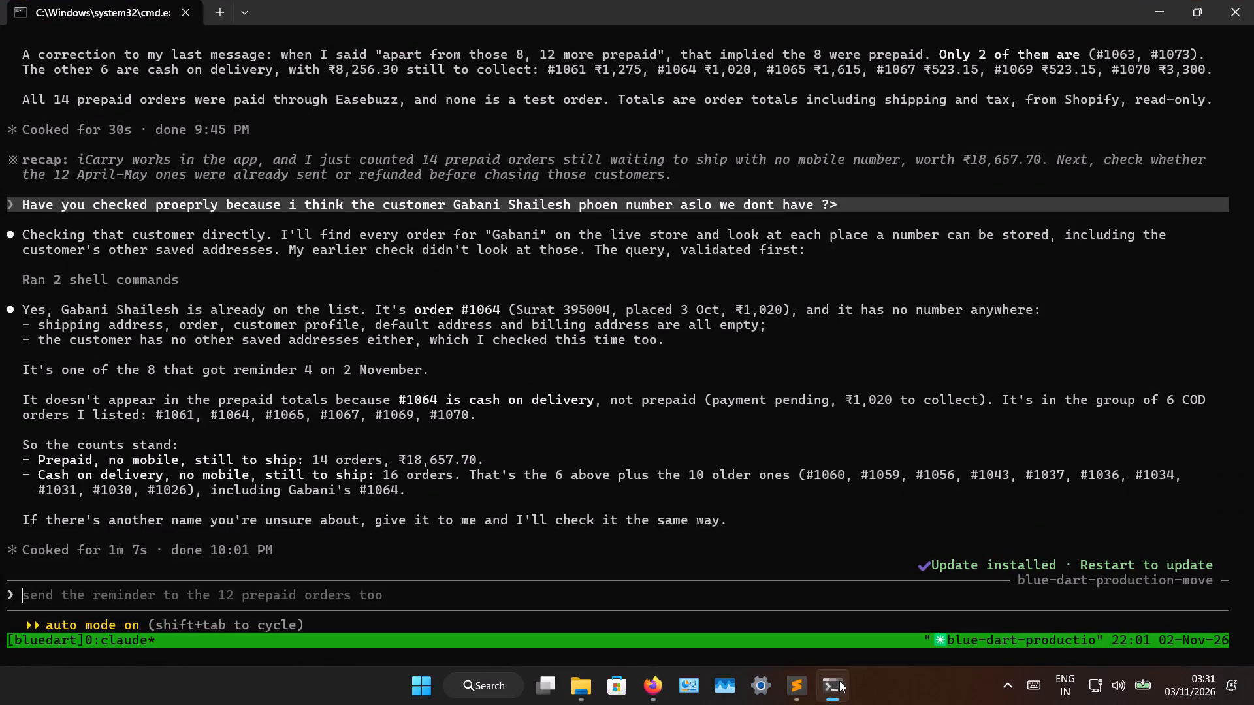
pyautogui.click(839, 681)
# Return to the orders list, open unfulfilled order #1070 and examine its shipping address, items and payment summary.
pyautogui.click(204, 95)
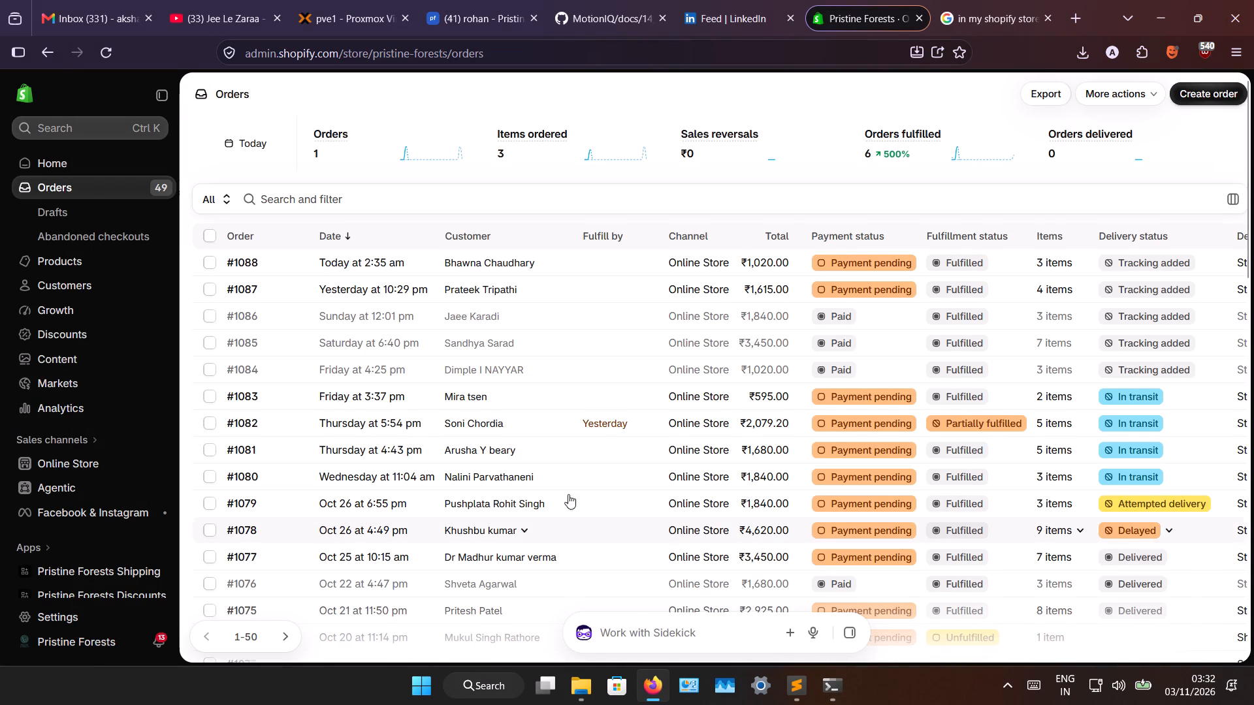
pyautogui.scroll(-1, 498, 467)
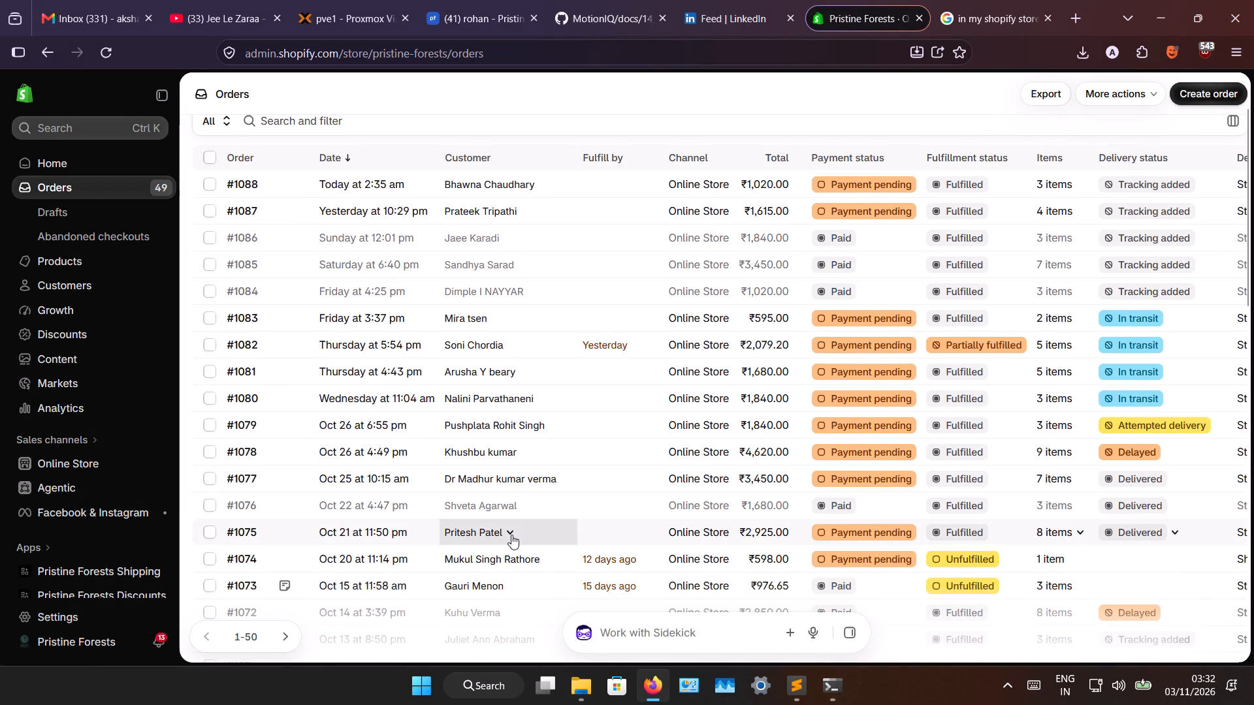
pyautogui.scroll(-2, 332, 495)
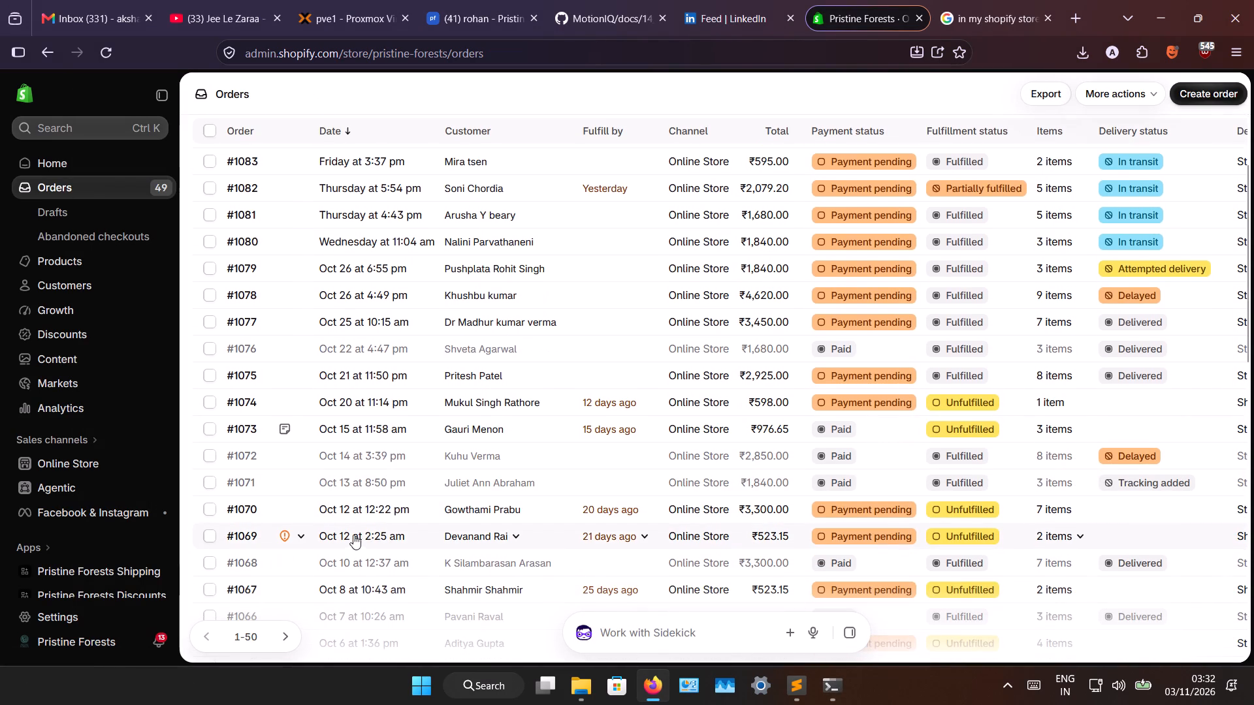
pyautogui.scroll(-1, 357, 537)
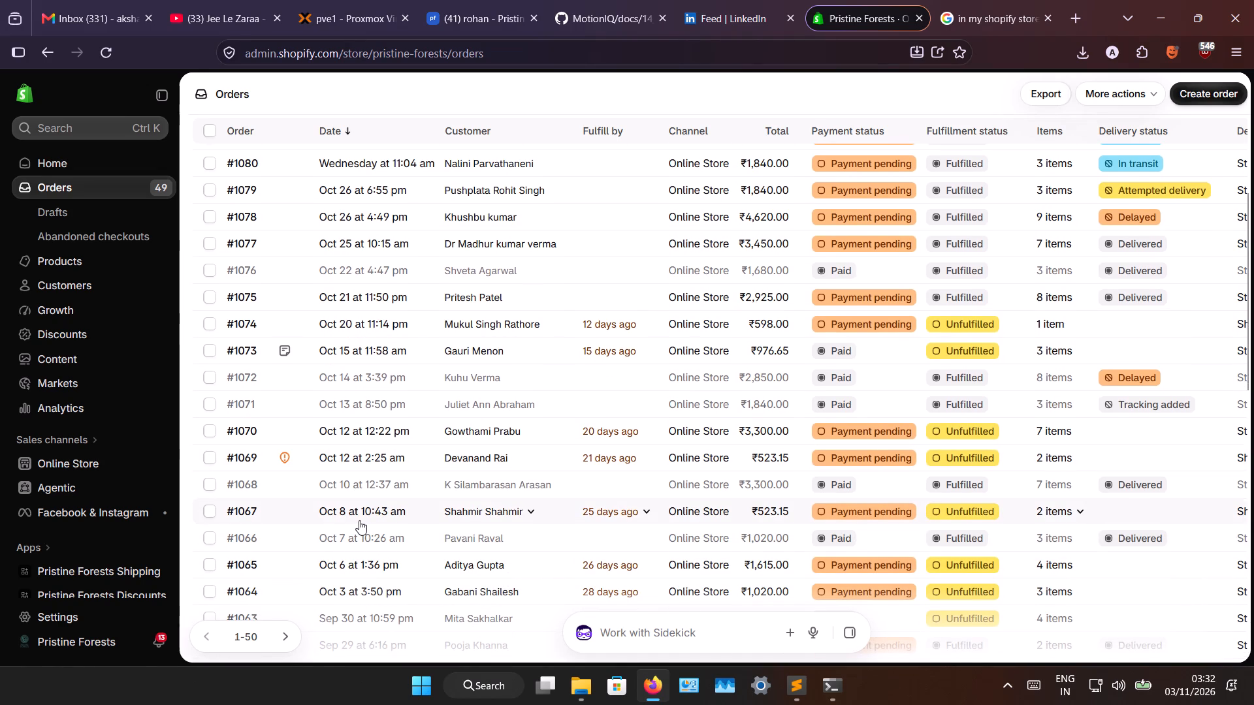
pyautogui.click(848, 698)
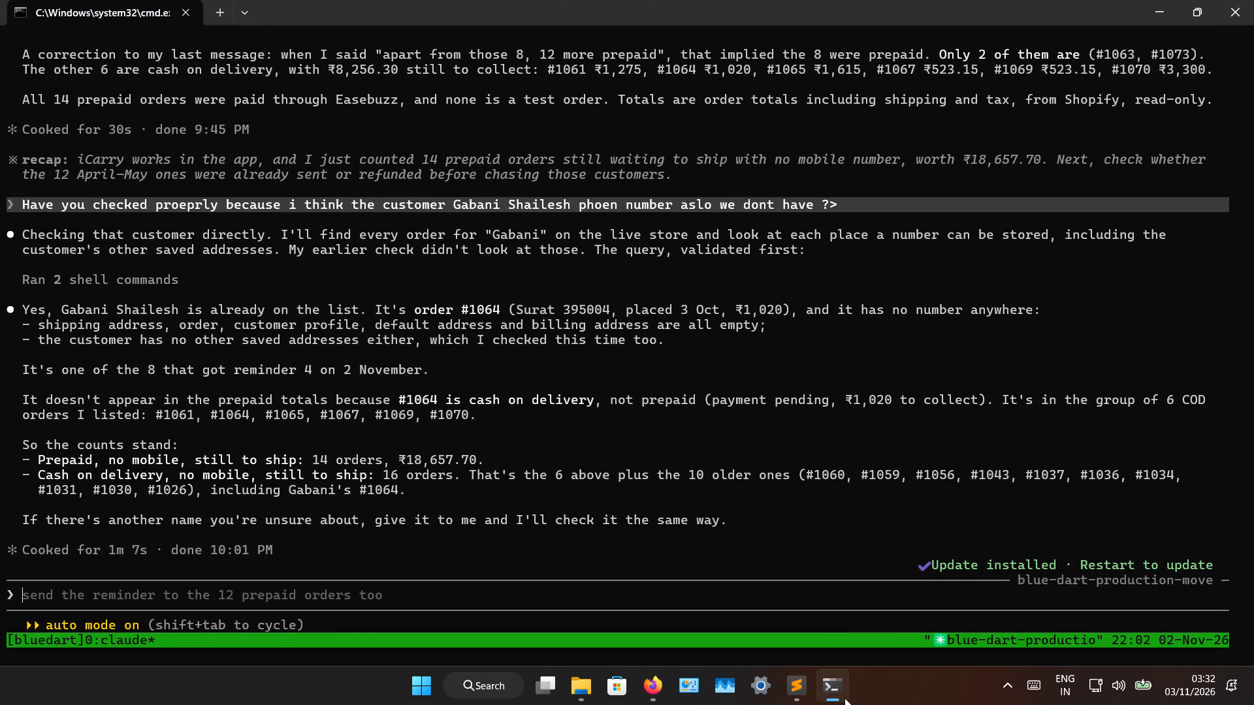
pyautogui.click(844, 698)
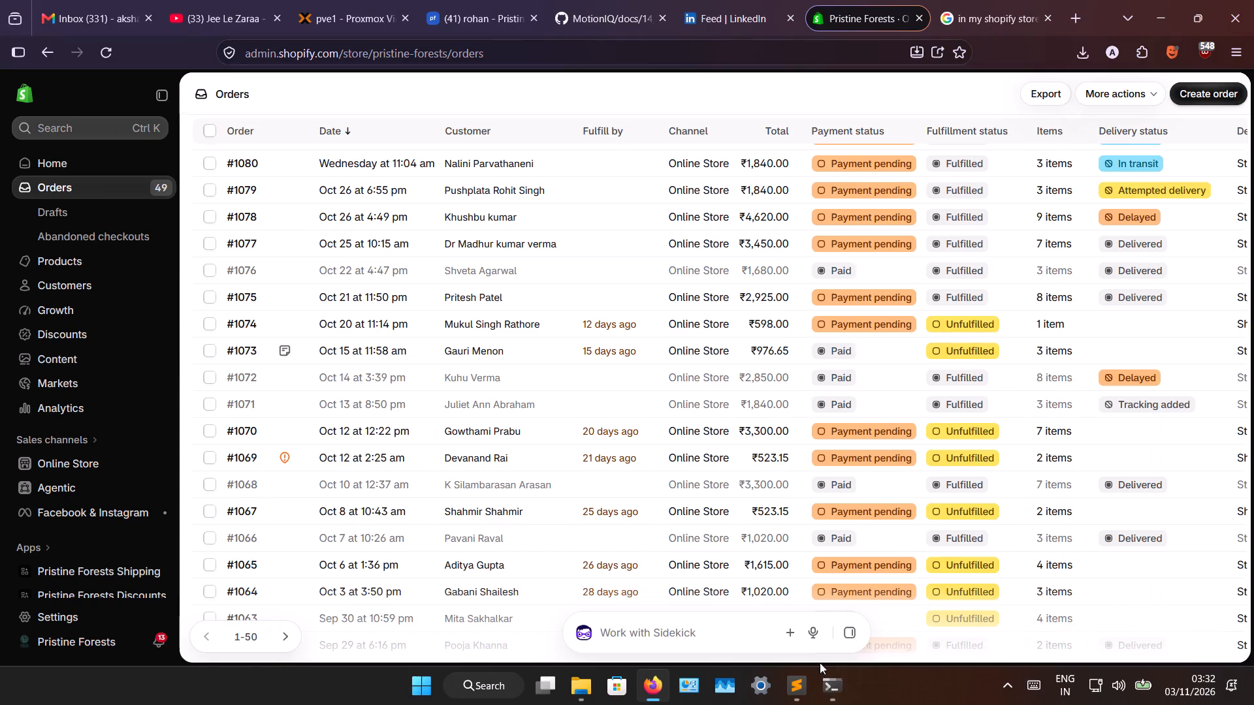
pyautogui.click(321, 435)
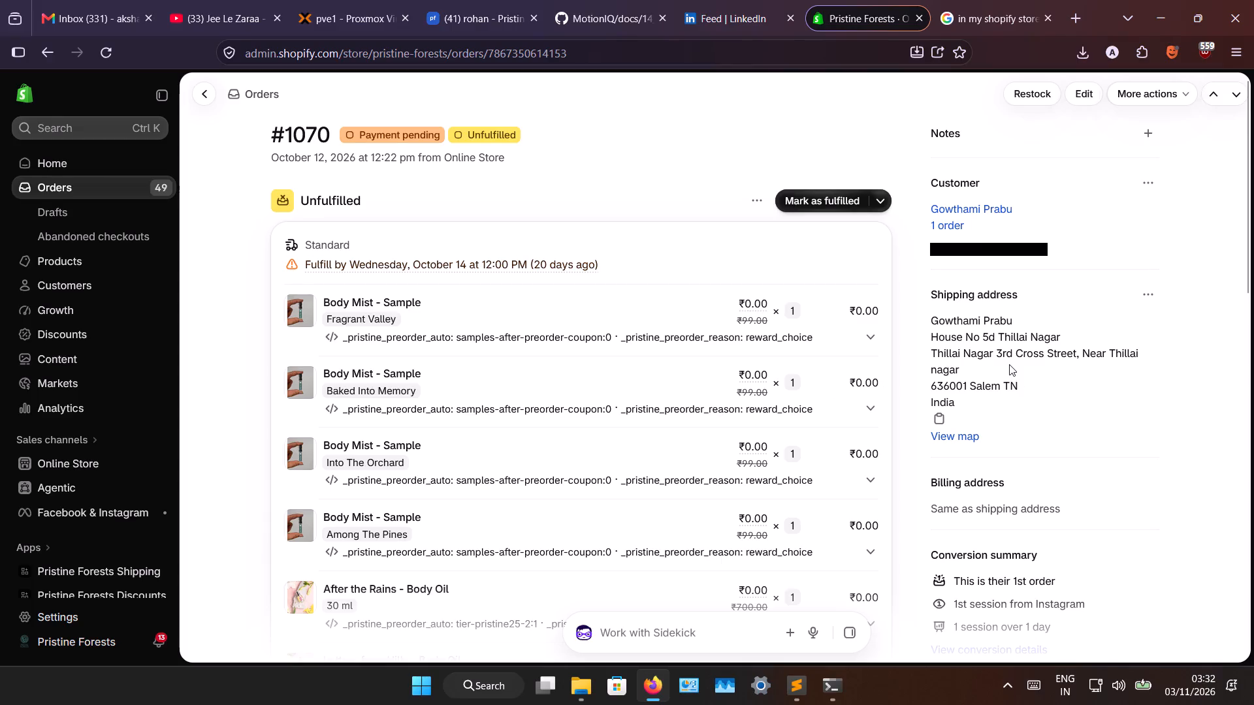
pyautogui.scroll(-3, 1013, 364)
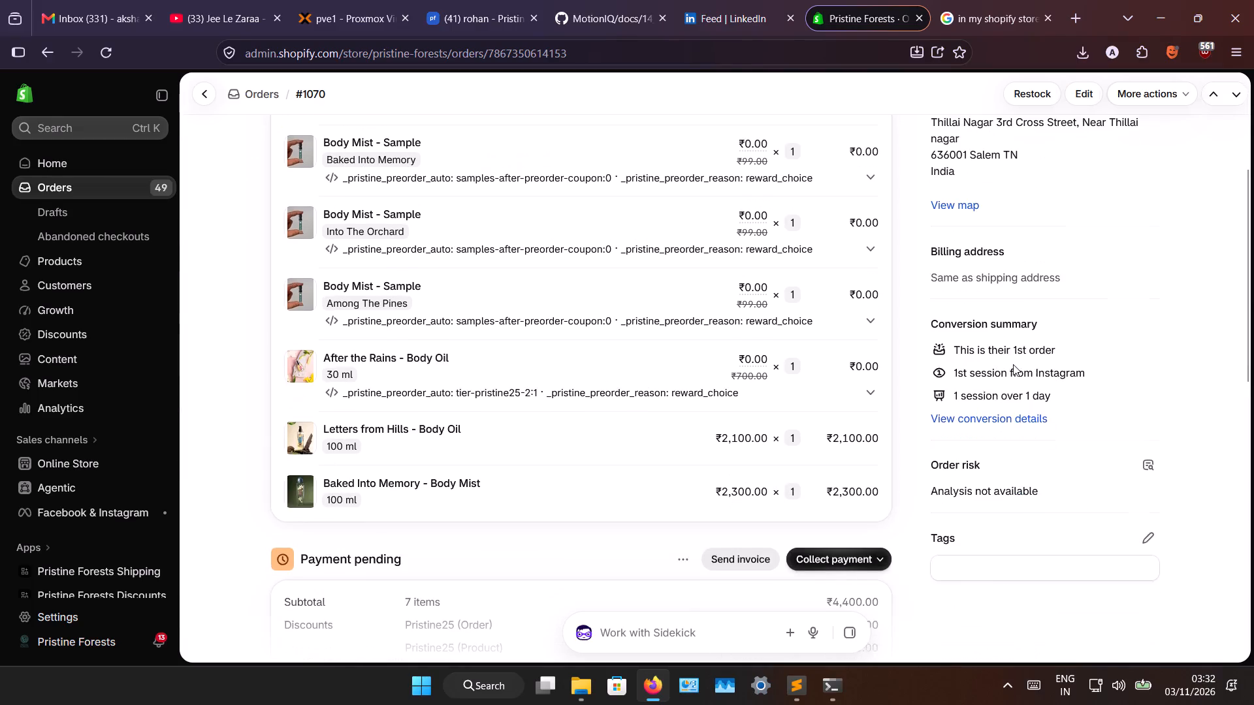
pyautogui.scroll(-3, 1013, 364)
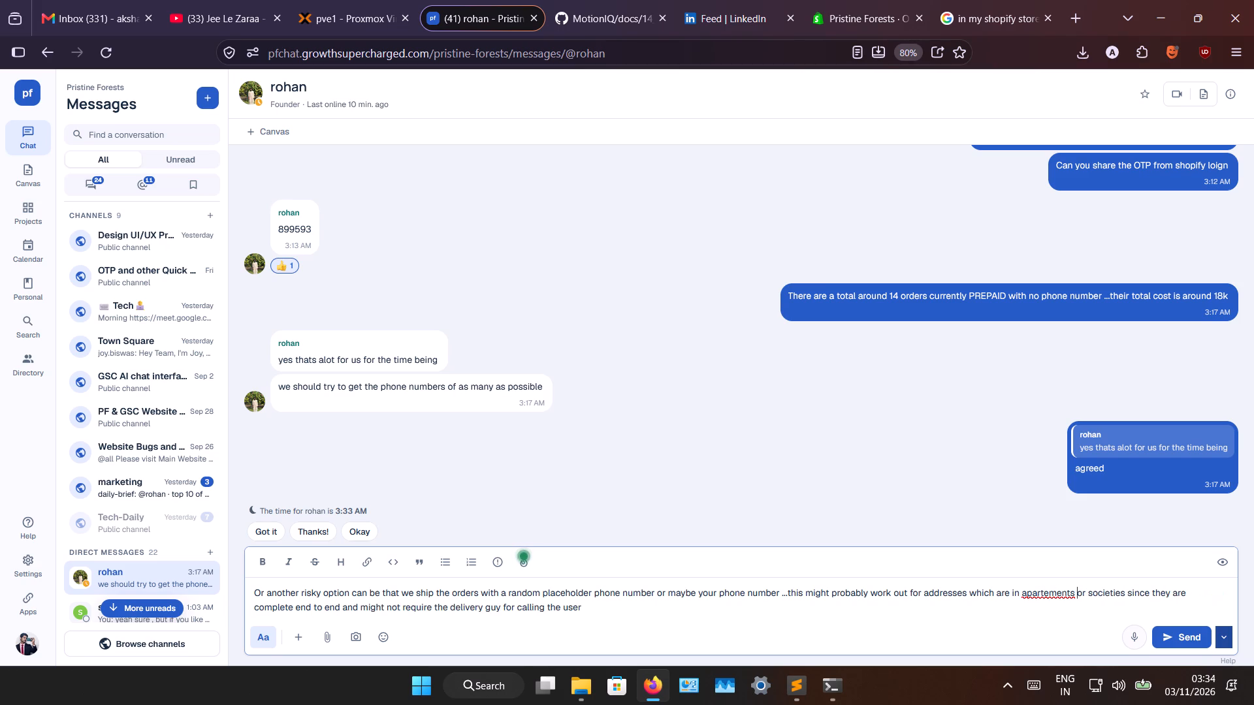
pyautogui.press('Left')
pyautogui.press('Left')
pyautogui.press('Left')
pyautogui.press('Left')
pyautogui.press('Left')
pyautogui.press('Left')
pyautogui.press('BackSpace')
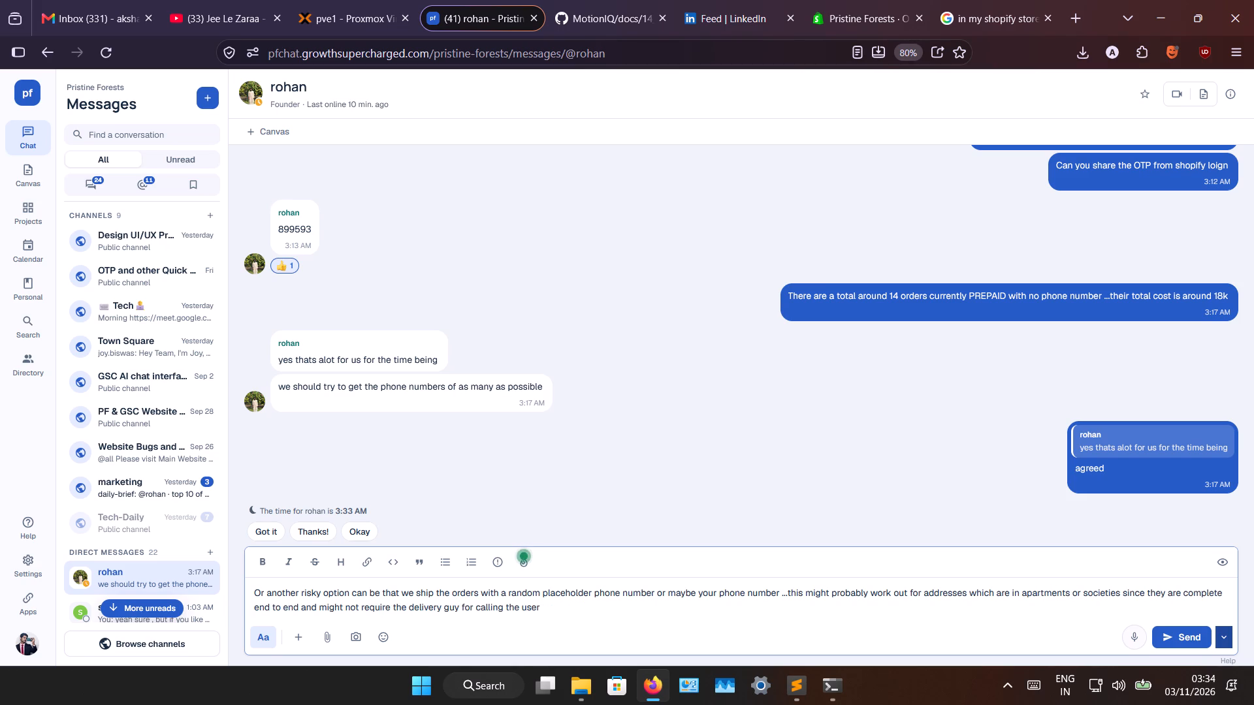
# Remove "to end" from the phrase "complete end to end" and send the message to rohan.
pyautogui.hotkey('ctrl', 'Right')
pyautogui.hotkey('ctrl', 'Right')
pyautogui.hotkey('ctrl', 'Right')
pyautogui.hotkey('ctrl', 'Right')
pyautogui.hotkey('ctrl', 'Right')
pyautogui.hotkey('ctrl', 'Right')
pyautogui.hotkey('ctrl', 'Right')
pyautogui.hotkey('ctrl', 'Right')
pyautogui.press('Right')
pyautogui.hotkey('ctrl', 'Right')
pyautogui.hotkey('ctrl', 'Right')
pyautogui.hotkey('ctrl', 'BackSpace')
pyautogui.hotkey('ctrl', 'BackSpace')
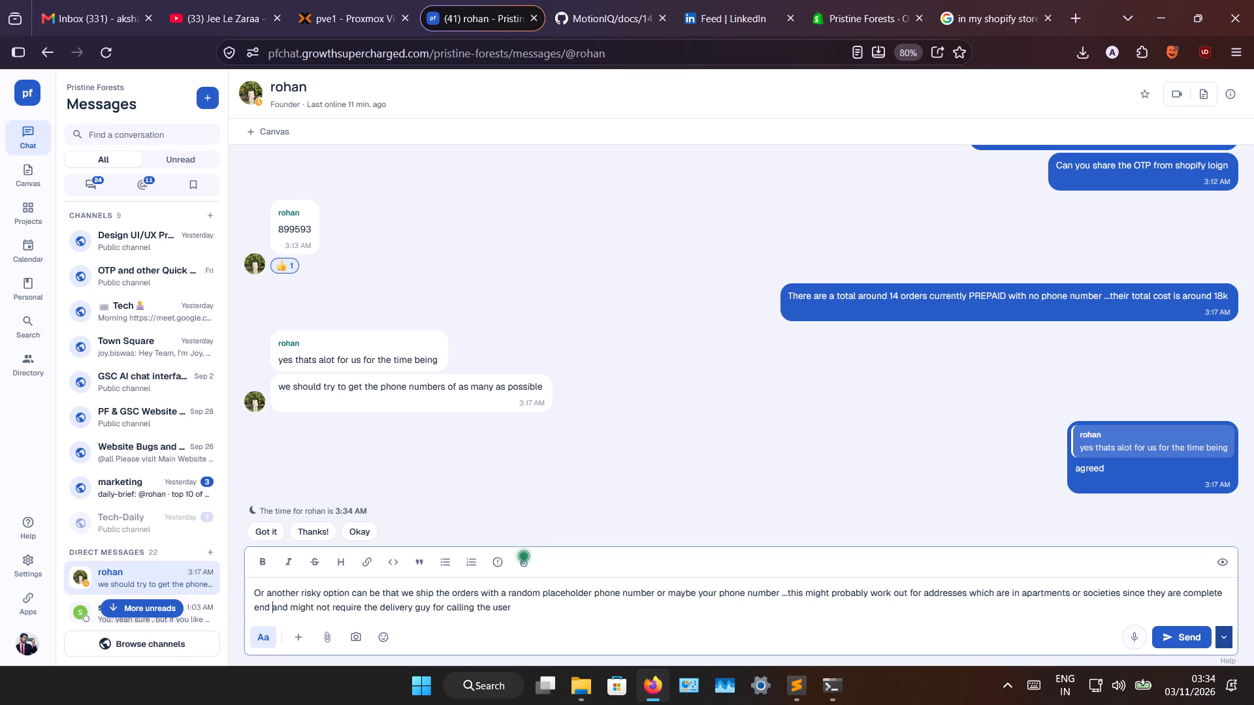
pyautogui.press('Return')
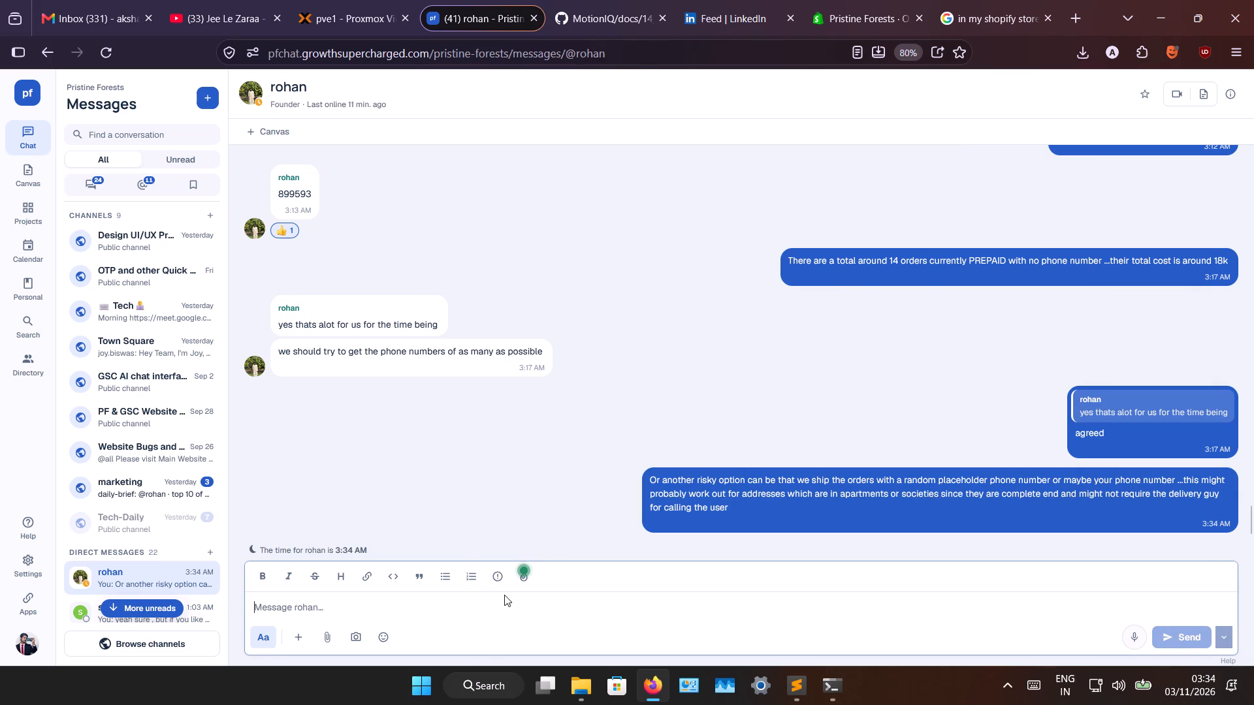
pyautogui.scroll(4, 135, 354)
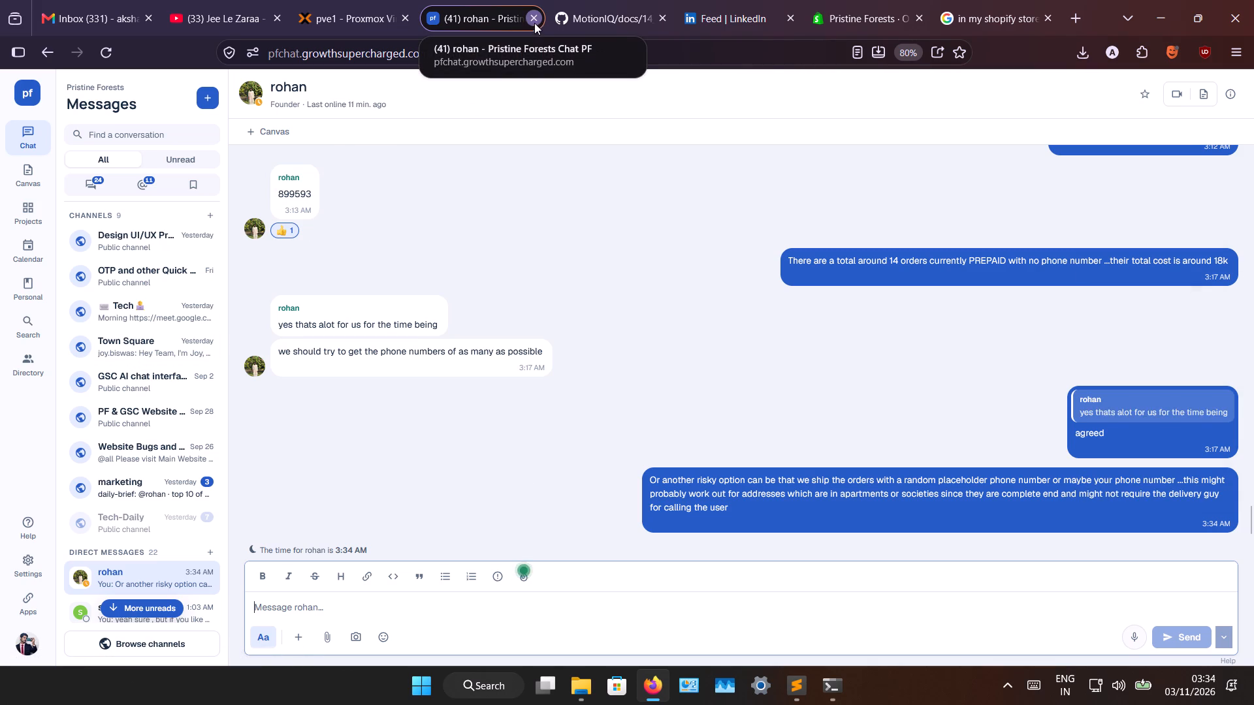
pyautogui.scroll(1, 581, 16)
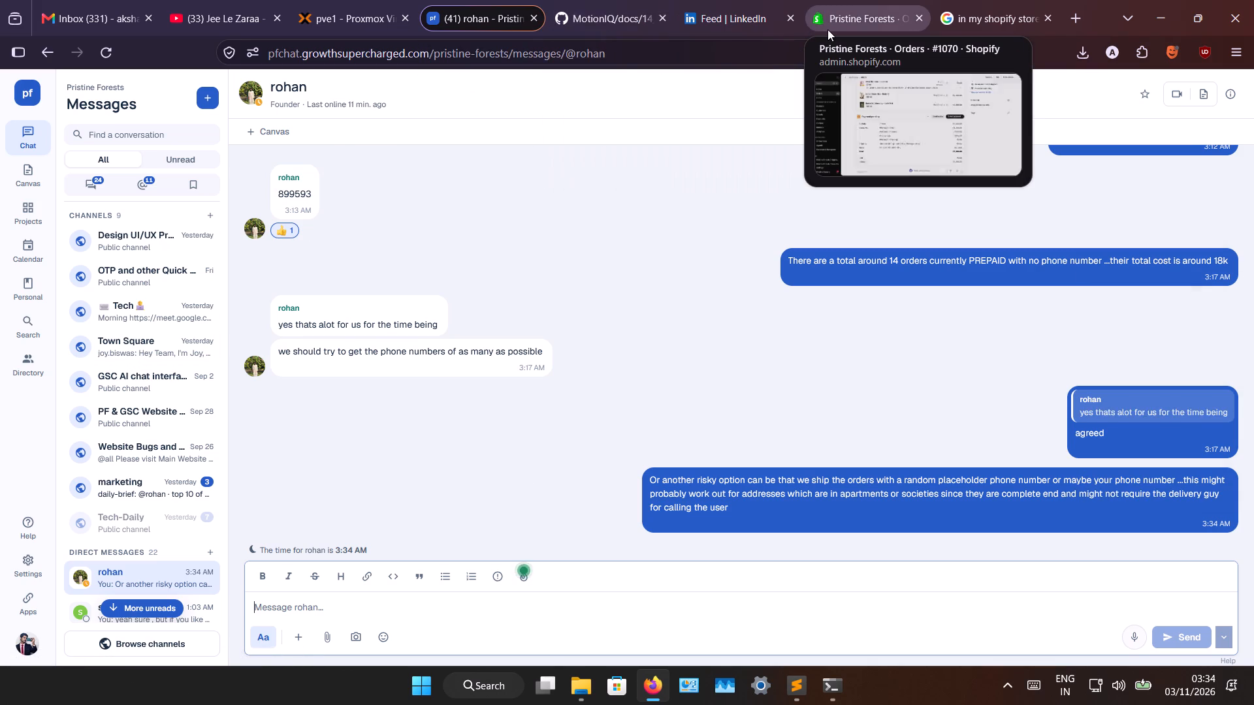
pyautogui.click(828, 29)
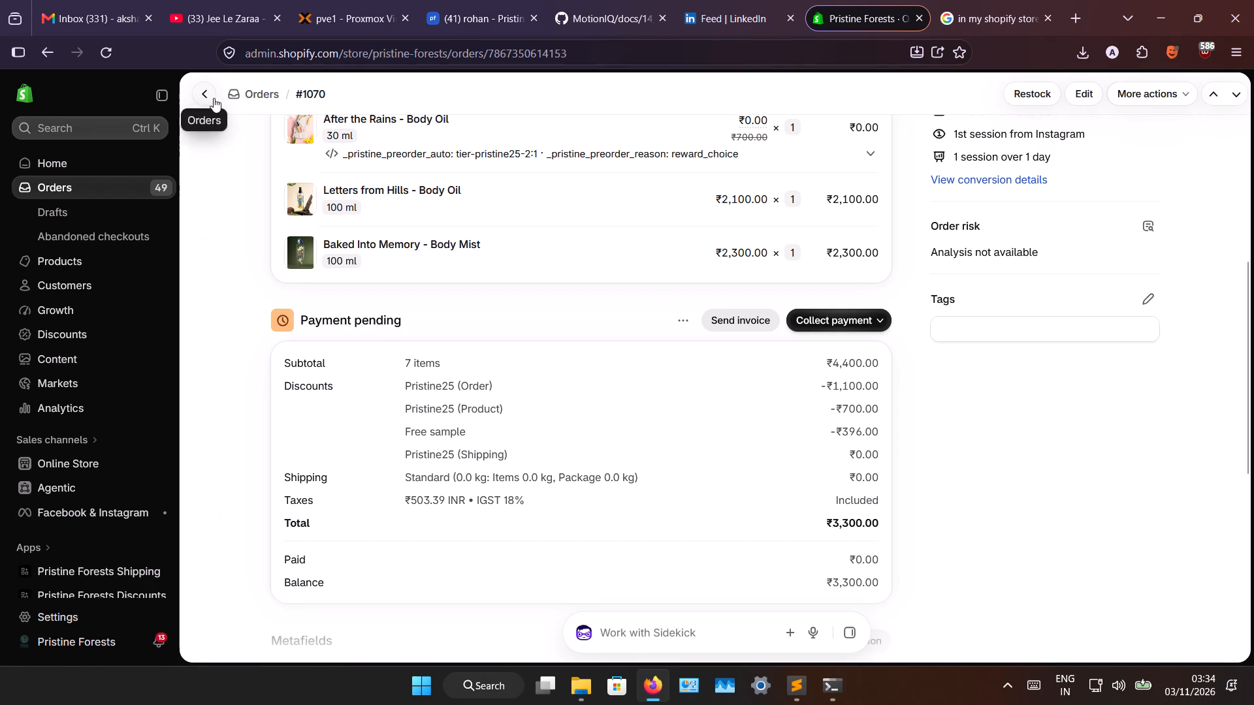
pyautogui.scroll(4, 540, 194)
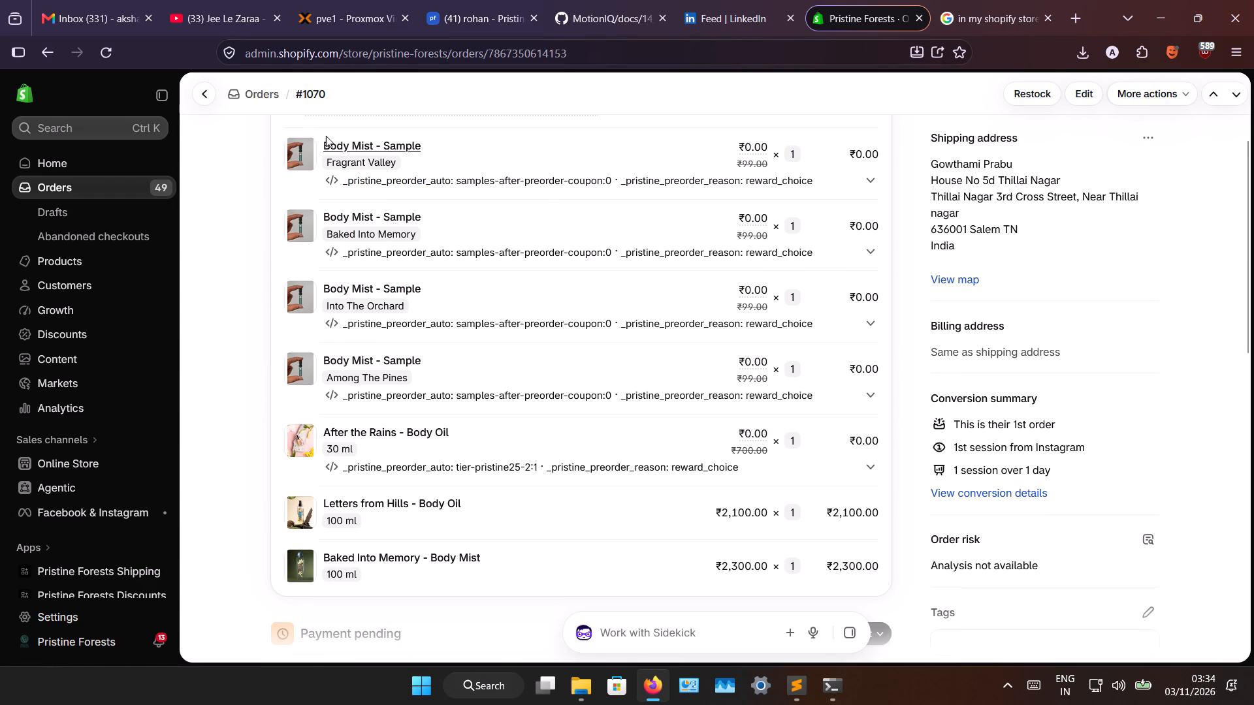
pyautogui.click(211, 97)
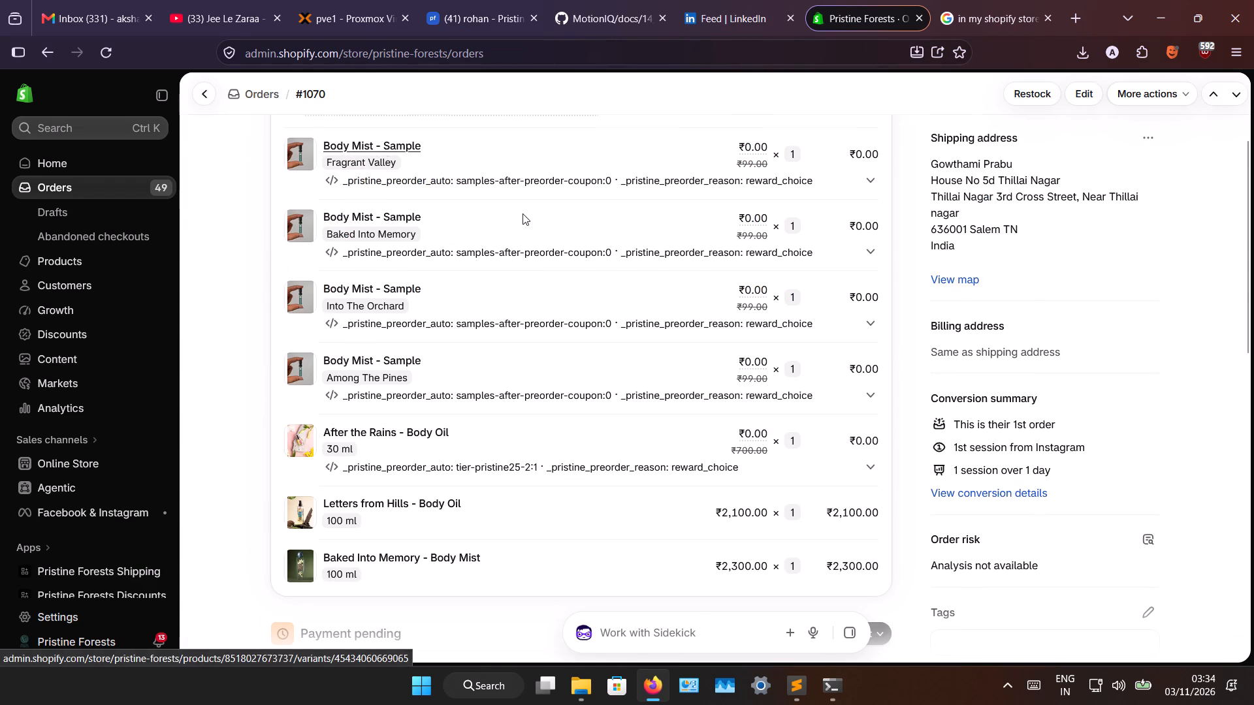
pyautogui.scroll(-1, 748, 345)
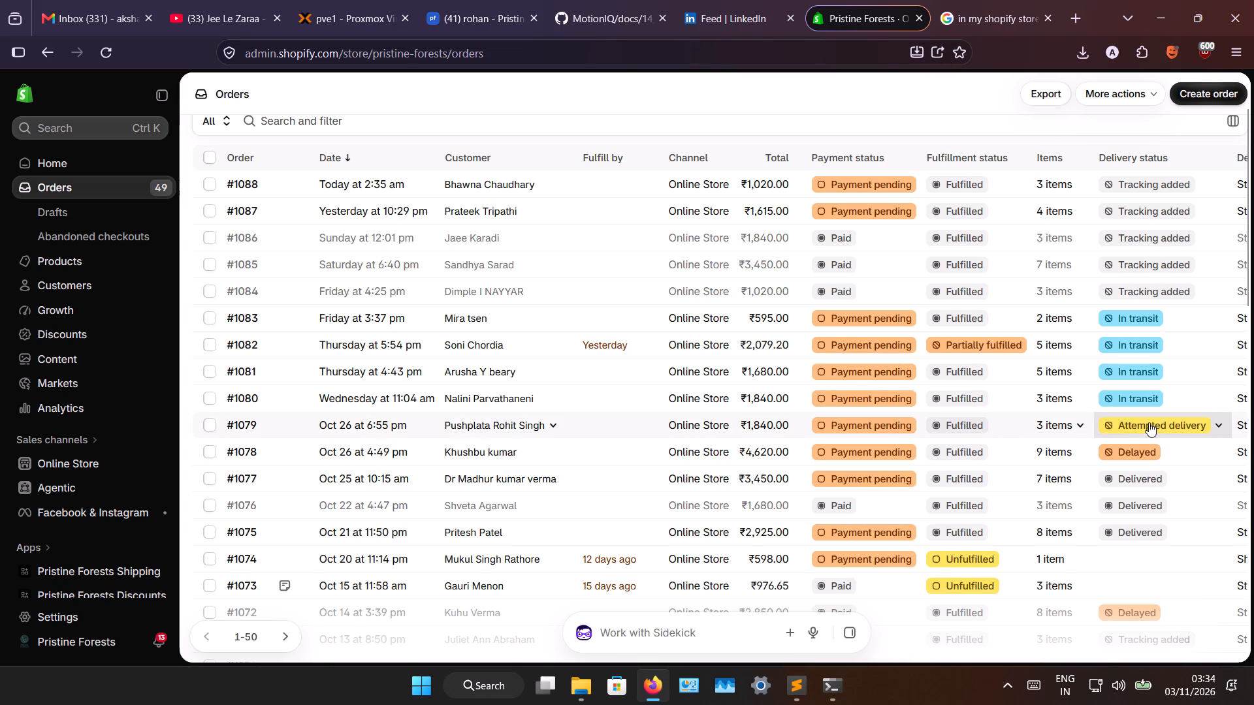
pyautogui.click(504, 0)
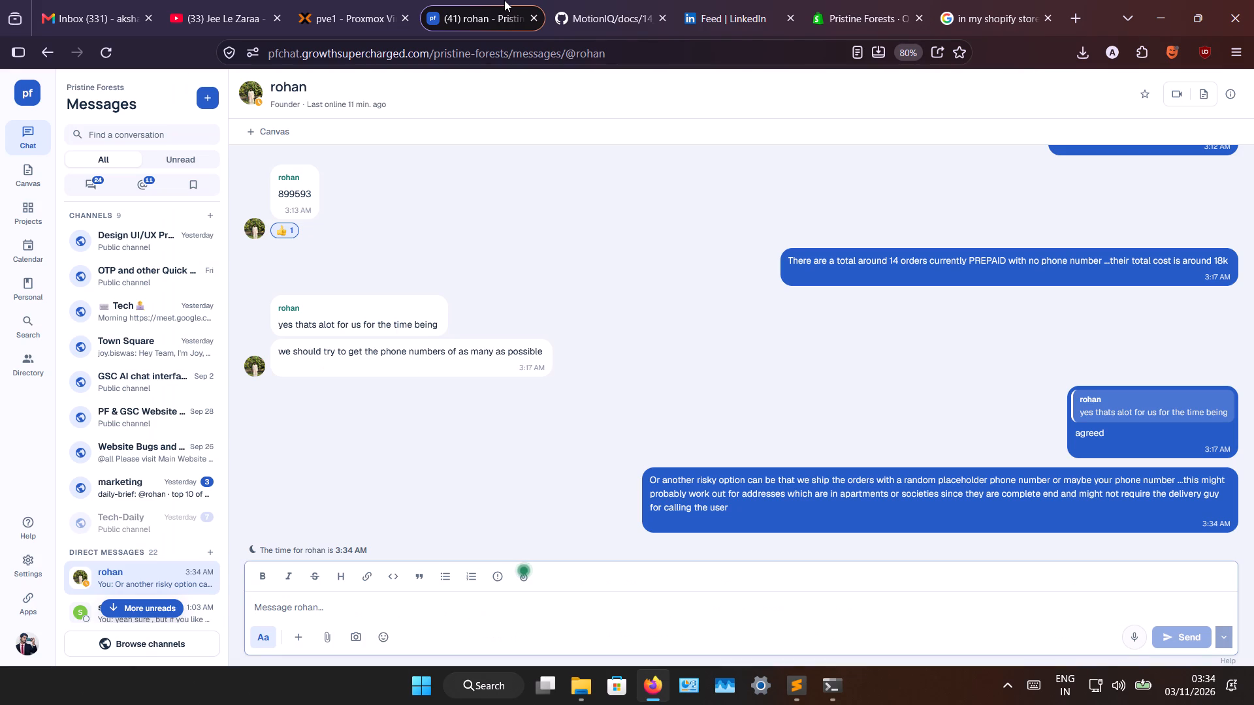
pyautogui.click(878, 15)
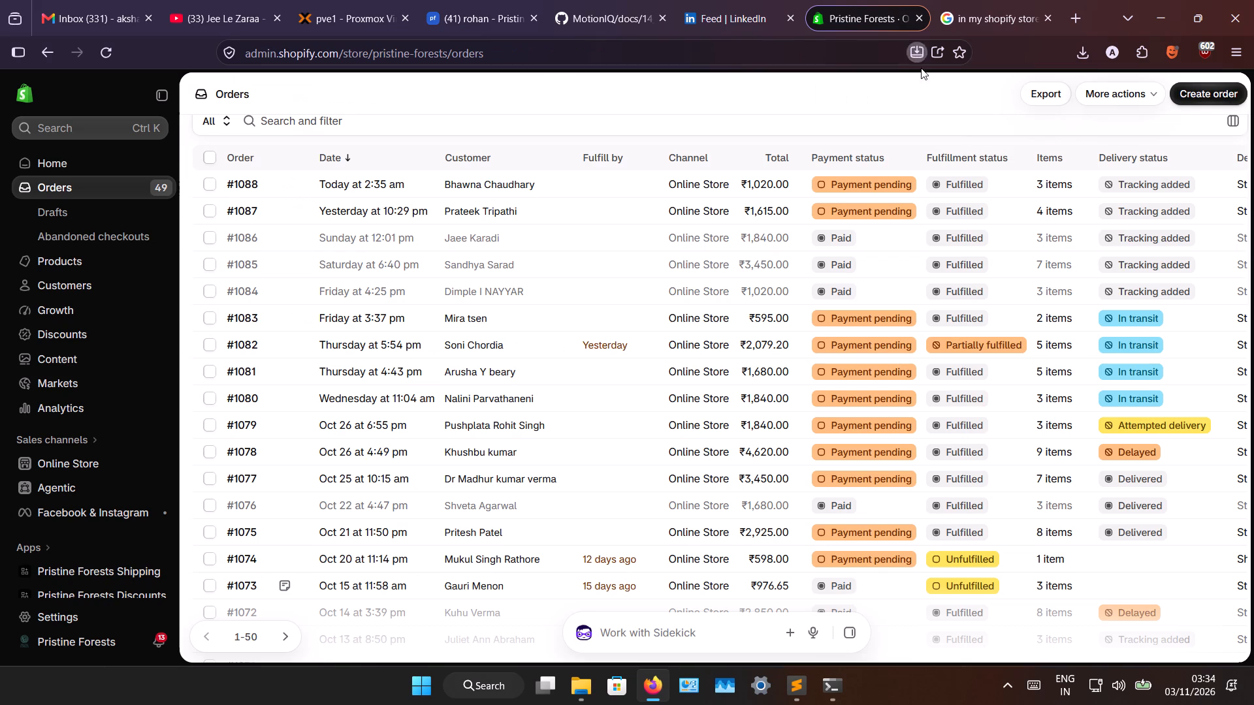
# Check the delivery status details and tracking information of order #1079.
pyautogui.click(1151, 429)
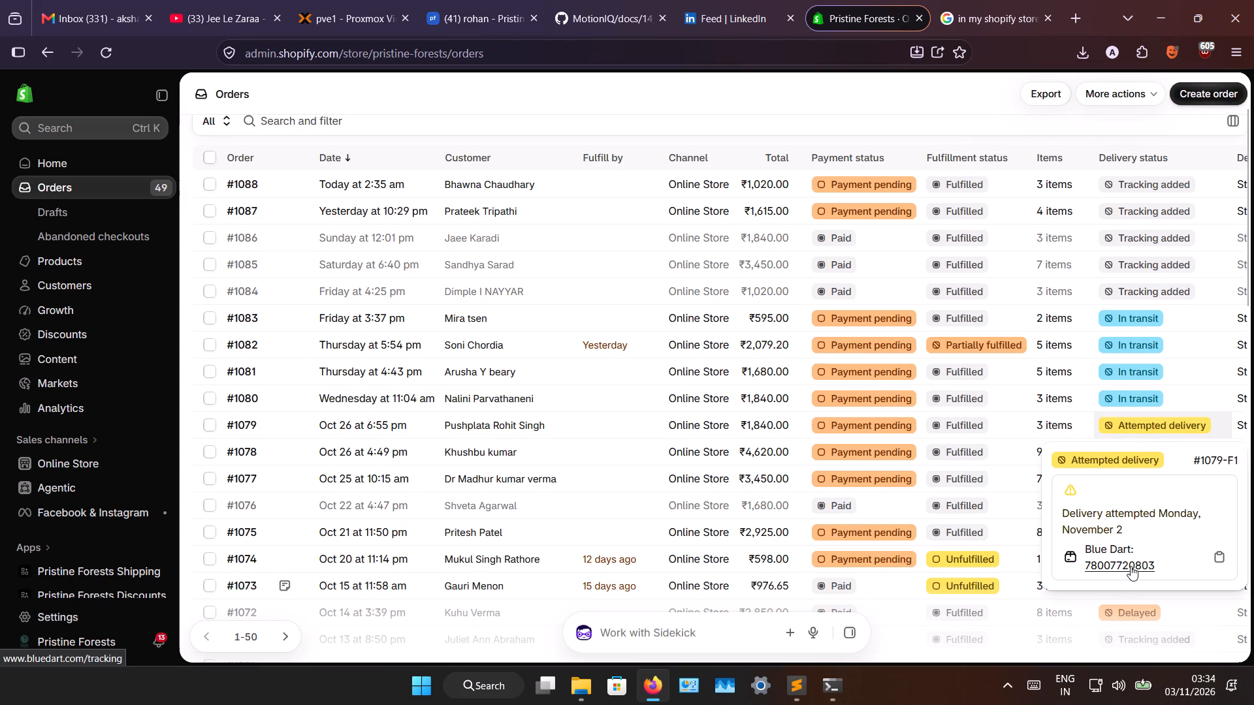
pyautogui.click(876, 73)
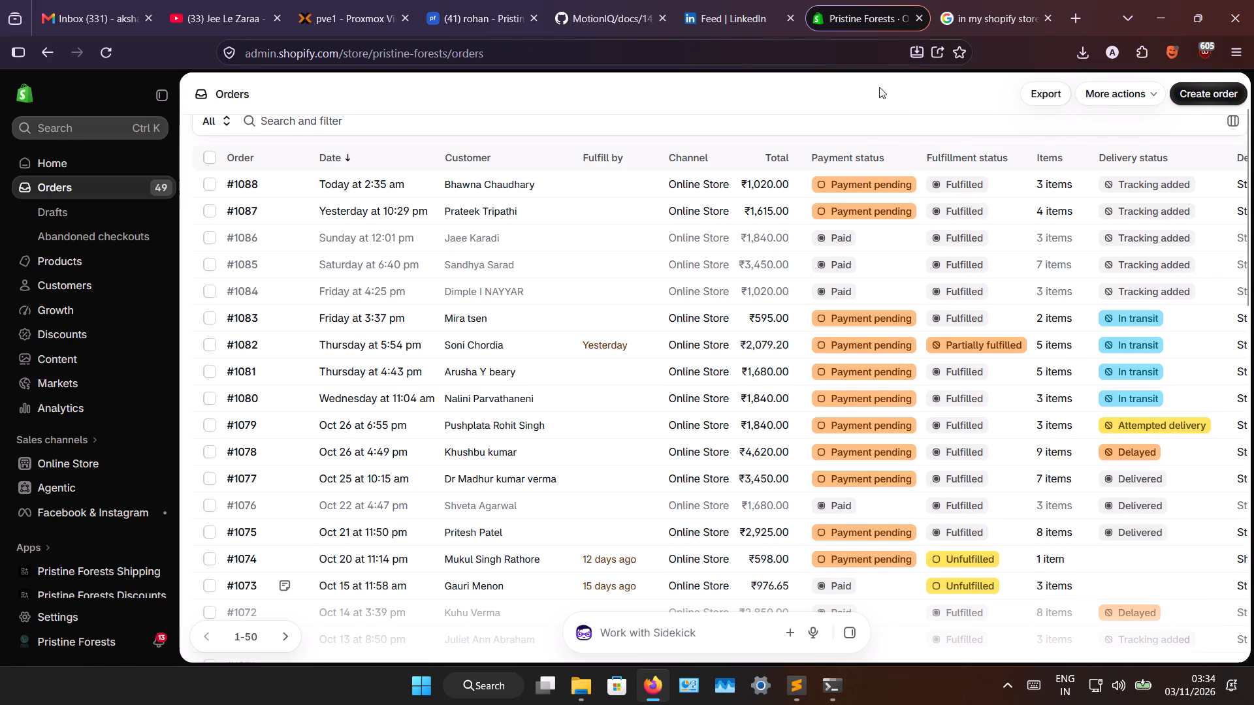
# Set the period of the orders summary metrics to the last 30 days.
pyautogui.scroll(5, 1124, 455)
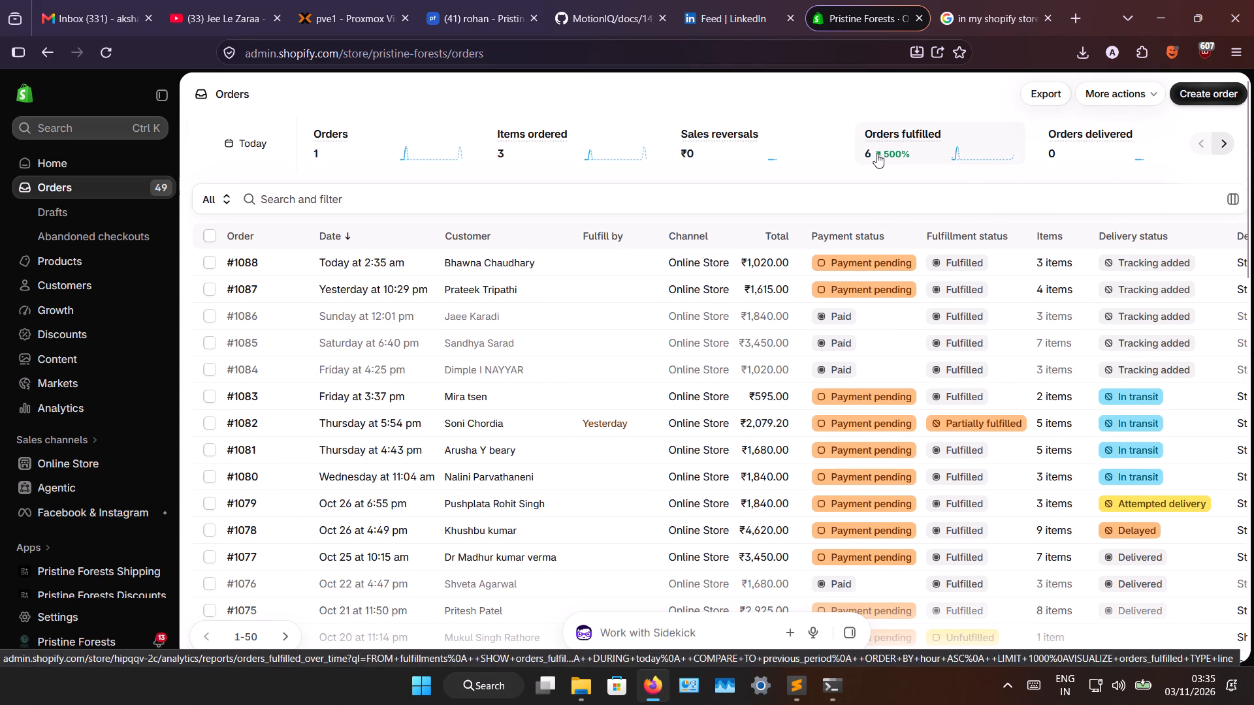
pyautogui.click(236, 142)
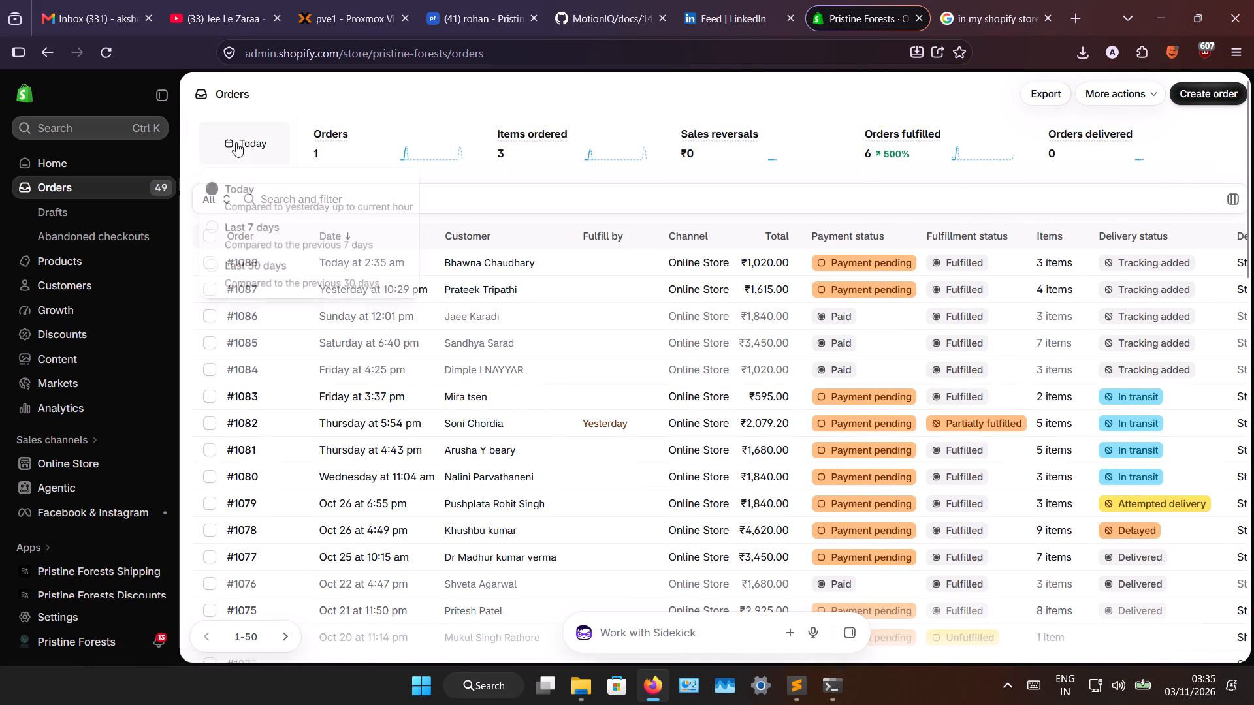
pyautogui.click(260, 278)
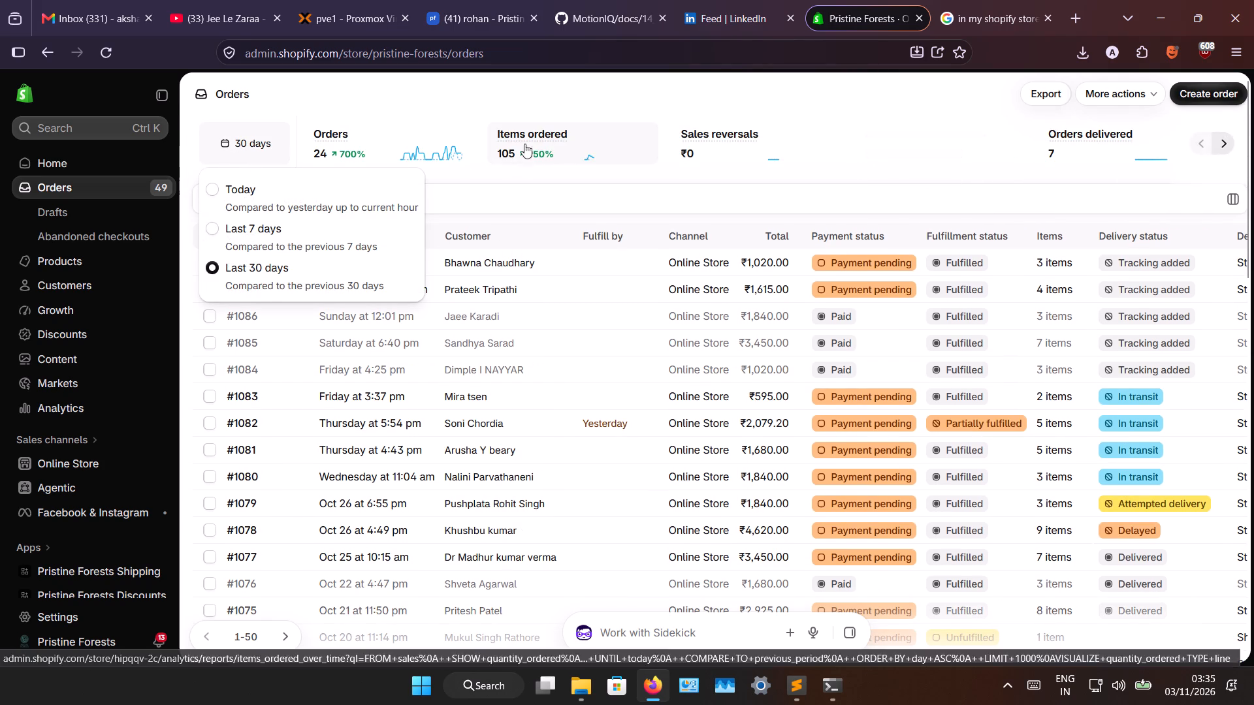
# Close the period choices and look over the further order summary metrics.
pyautogui.click(481, 96)
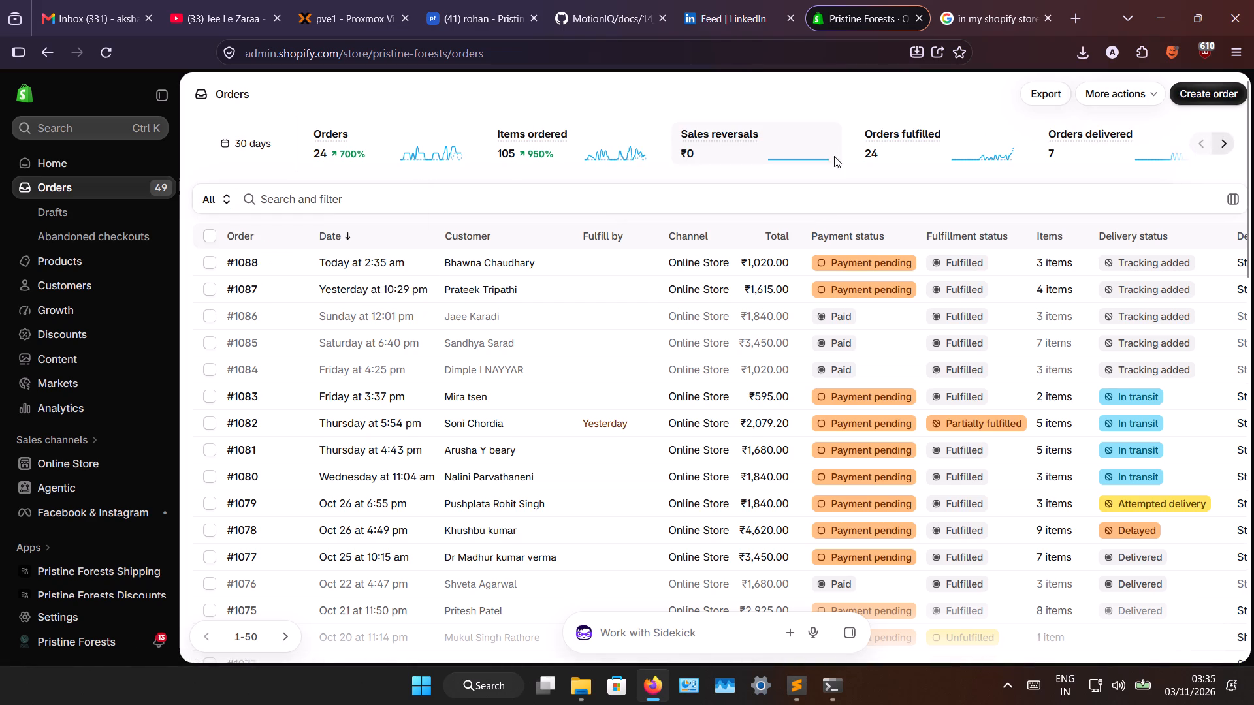
pyautogui.click(1222, 140)
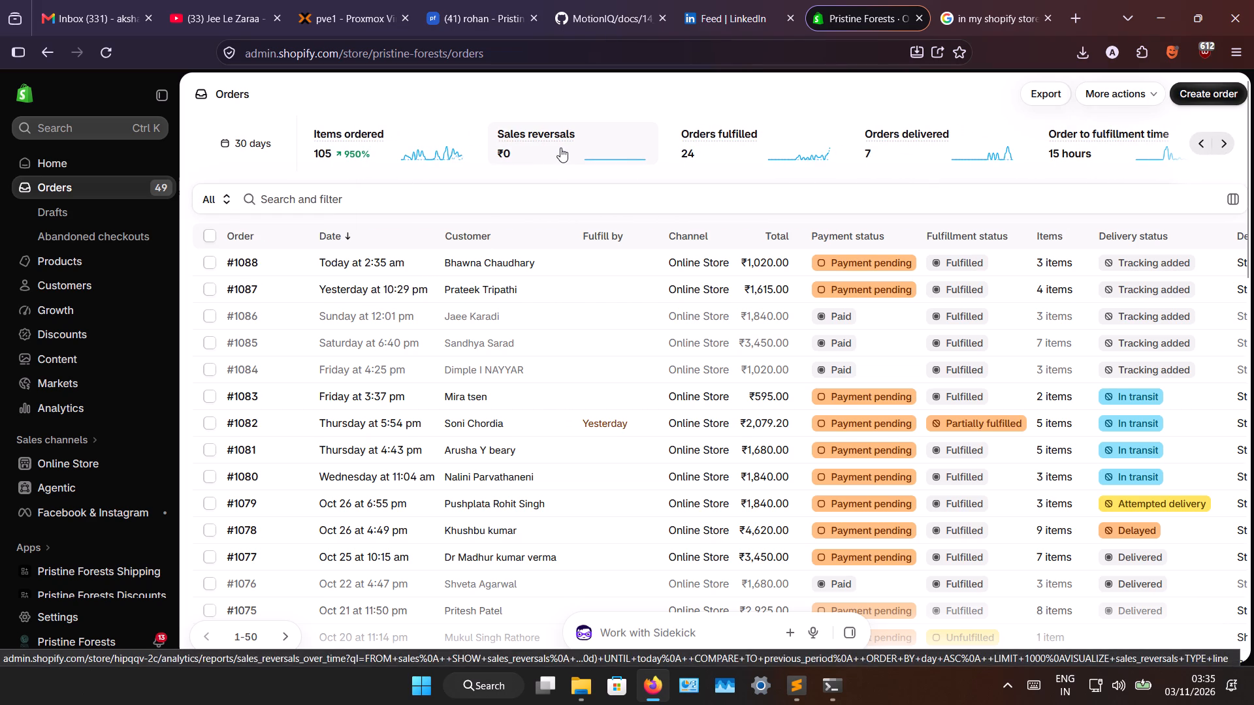
pyautogui.click(364, 260)
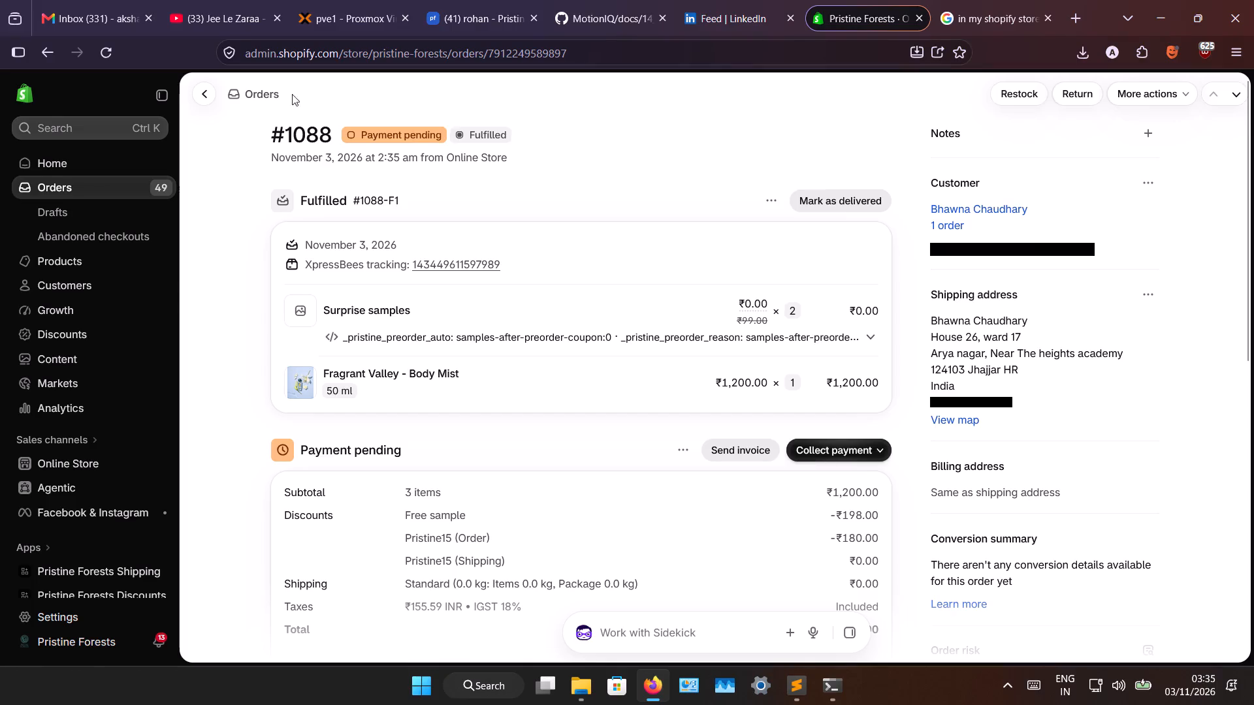
pyautogui.click(204, 90)
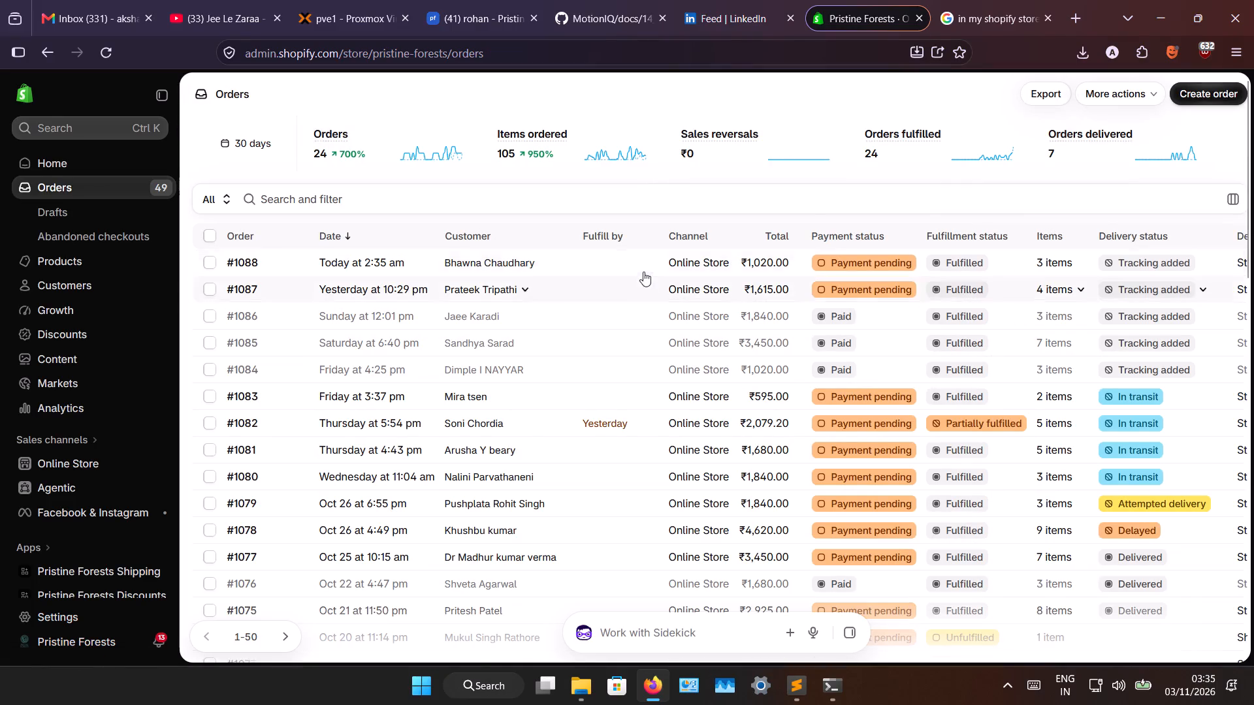
# Look through the orders list down to order #1039, examining the payment, fulfillment and delivery statuses of the older orders.
pyautogui.scroll(-3, 555, 306)
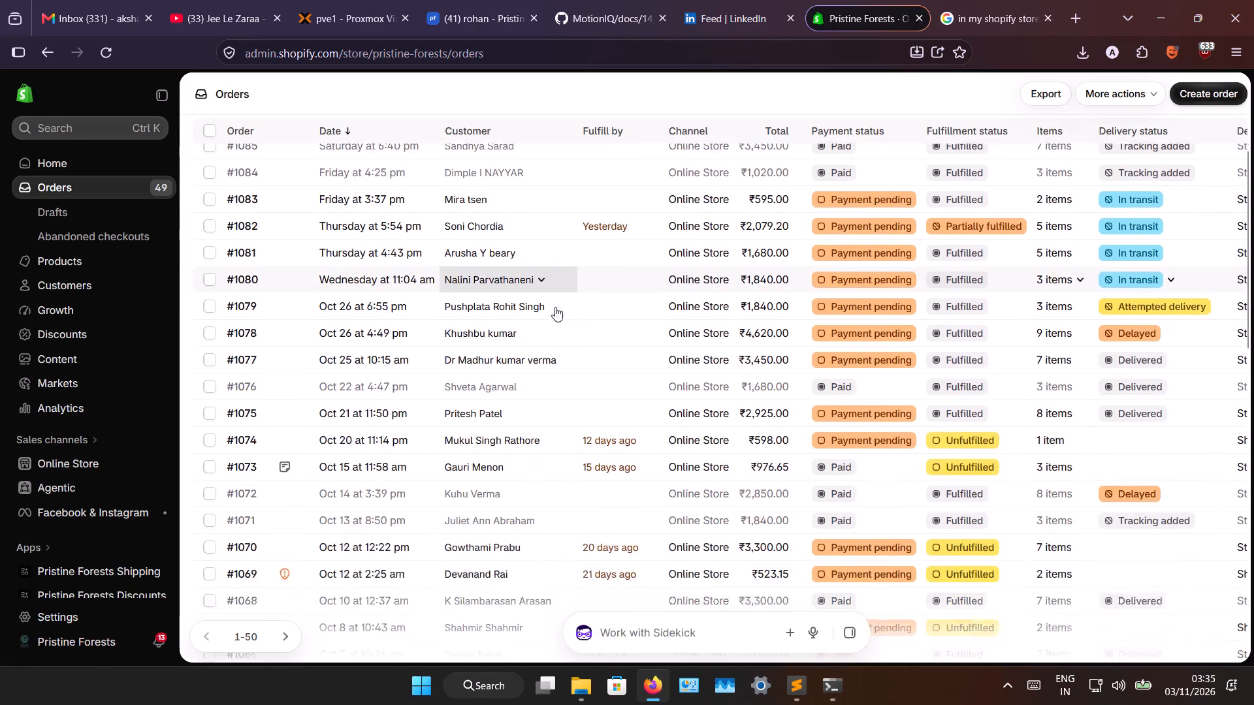
pyautogui.scroll(-3, 555, 307)
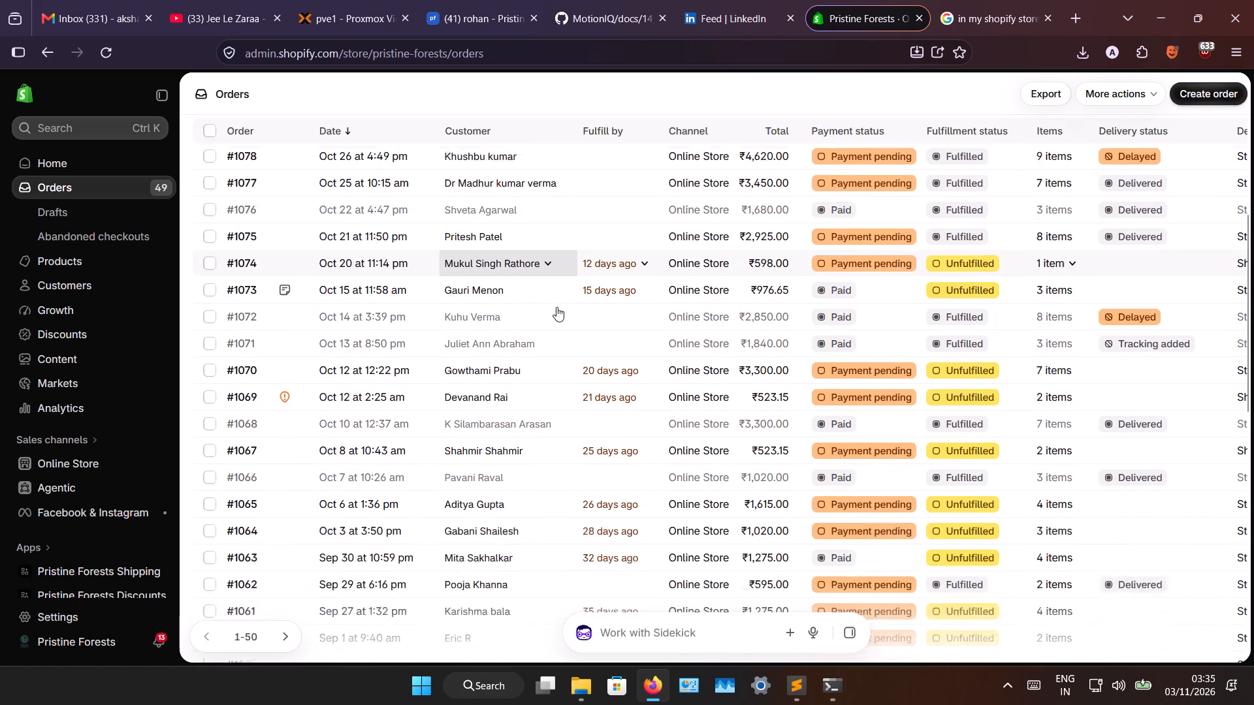
pyautogui.scroll(-3, 556, 307)
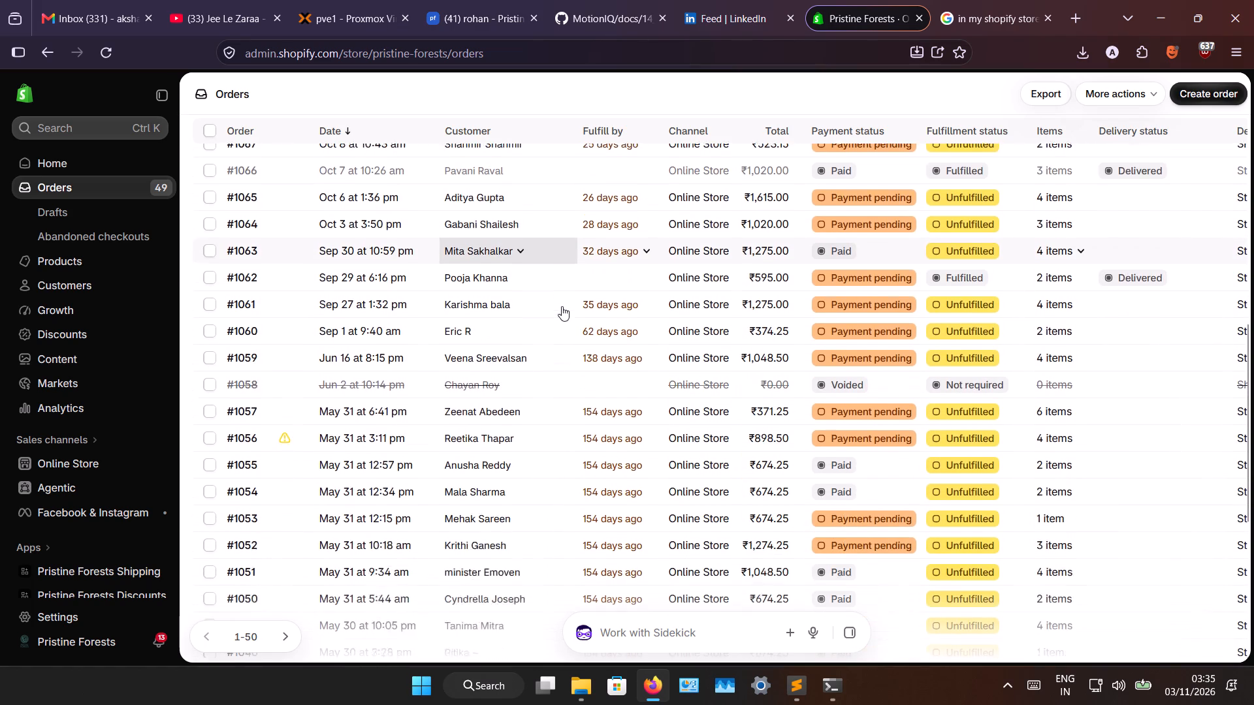
pyautogui.scroll(-5, 564, 306)
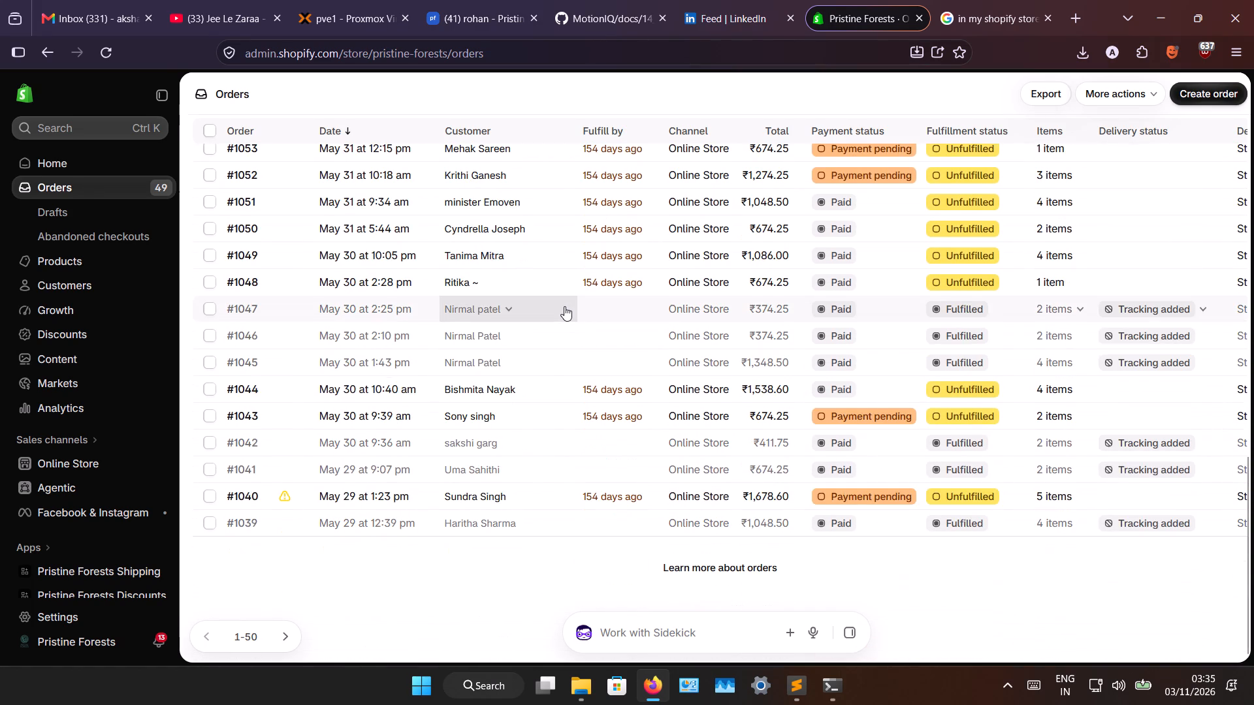